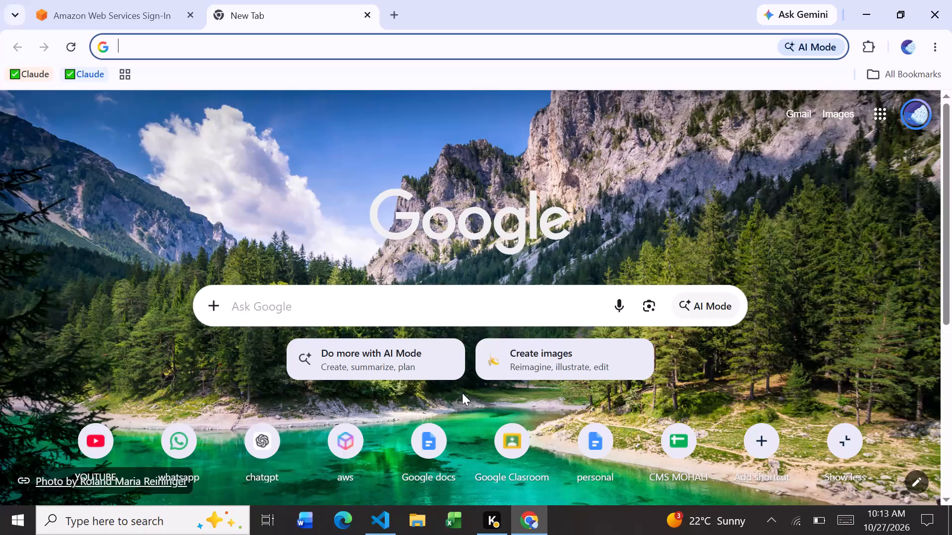
Open the CMS MOHALI spreadsheet from the browser's start-page shortcuts.
click(694, 432)
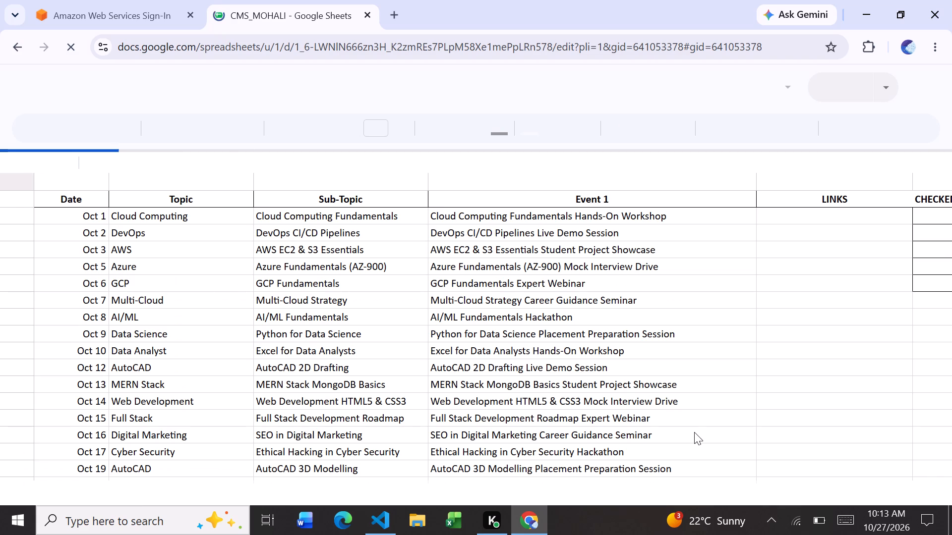
Open cms.techcaddjalandhar.com in a new tab and go to its Events section.
click(404, 0)
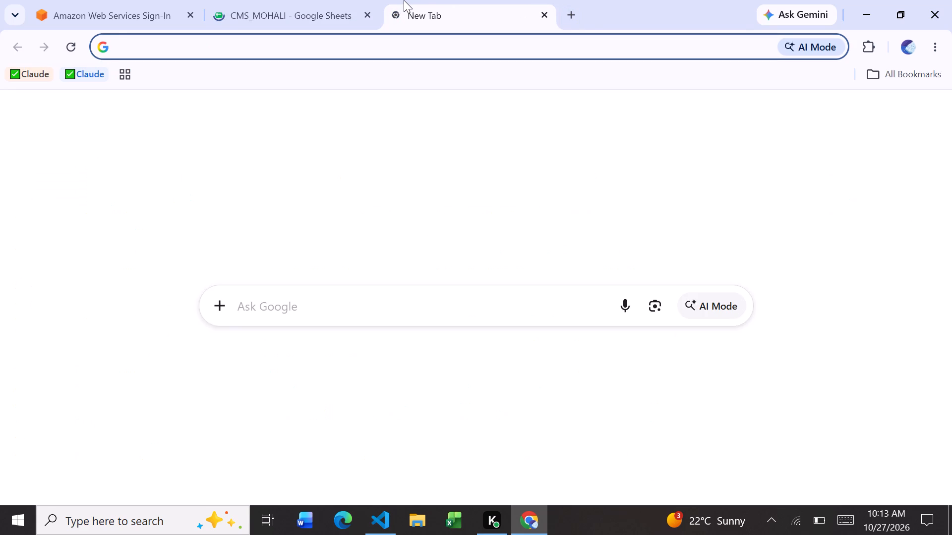
text(cms)
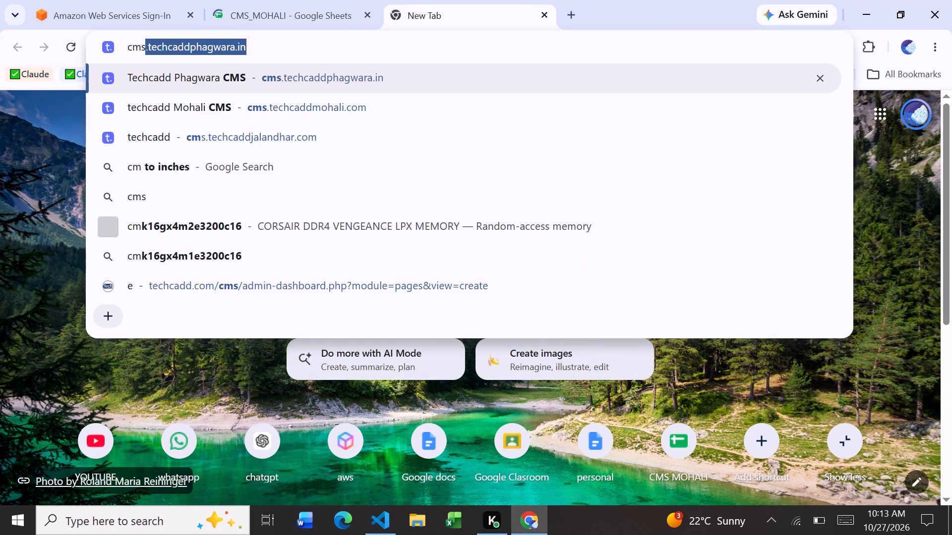
key(Down)
key(Down)
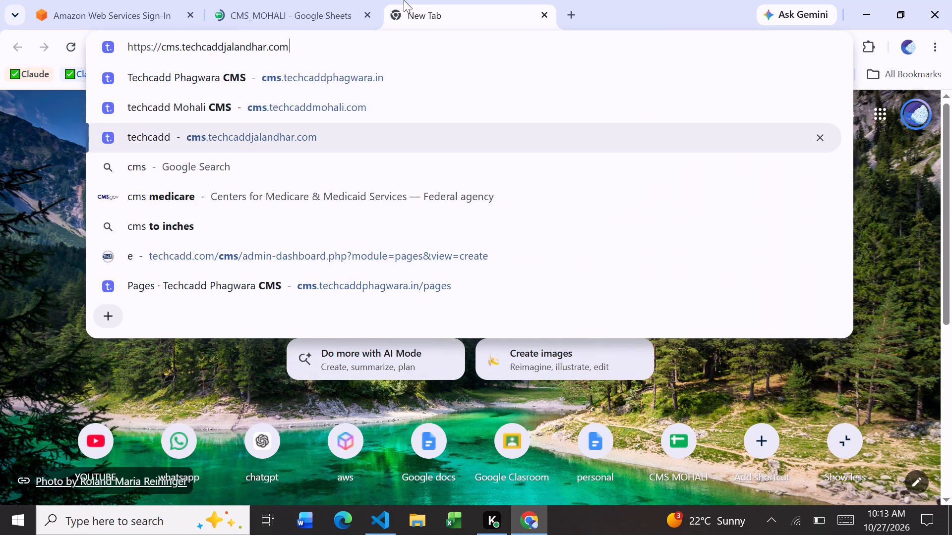
key(Return)
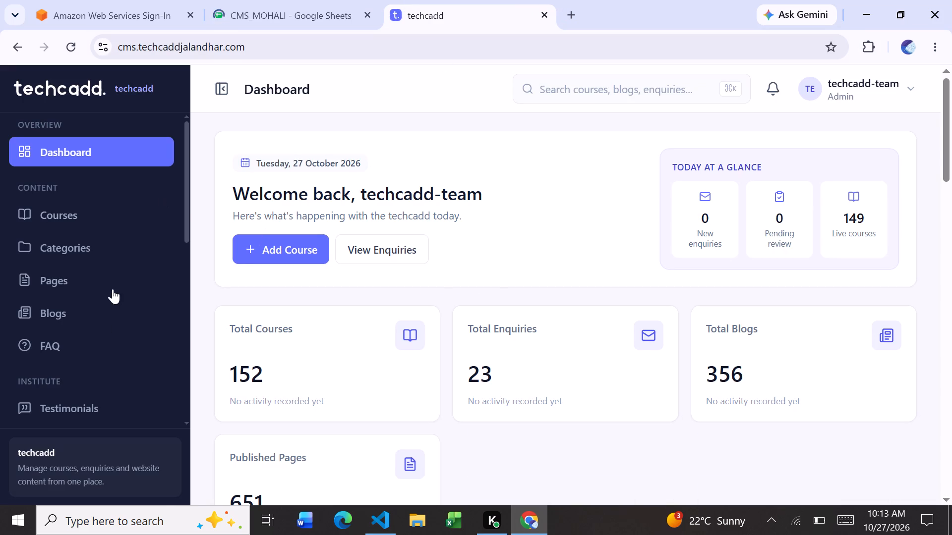
scroll(88, 334, down, 3)
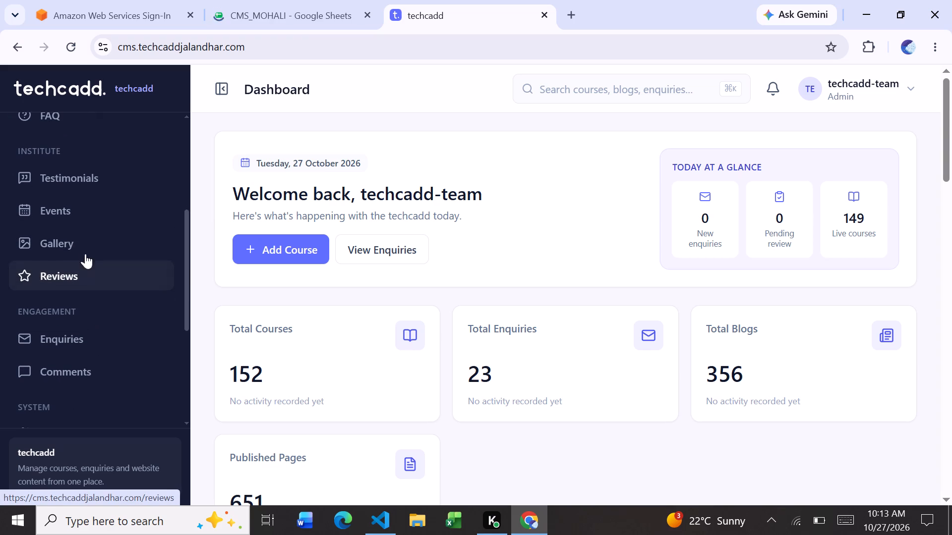
click(85, 220)
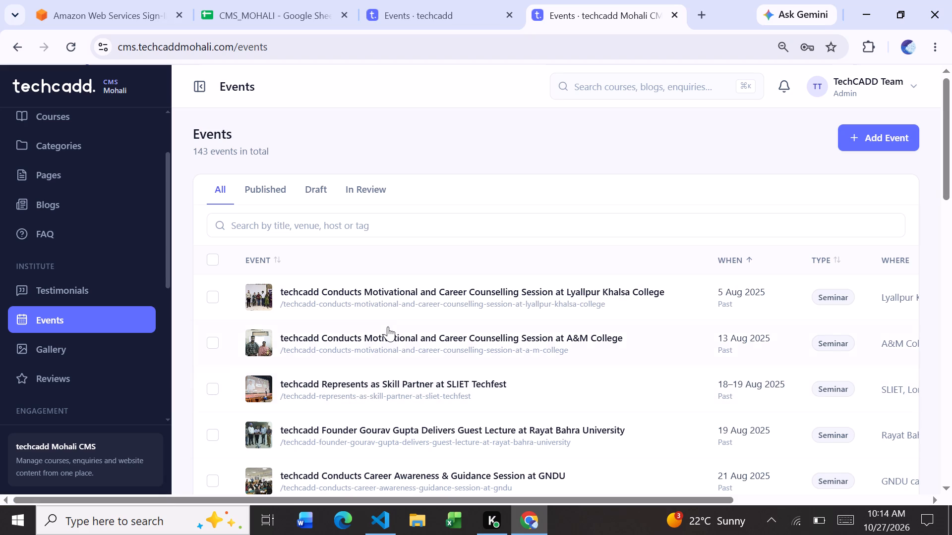
Set the Mohali CMS events list to show 100 entries per page.
scroll(388, 326, down, 10)
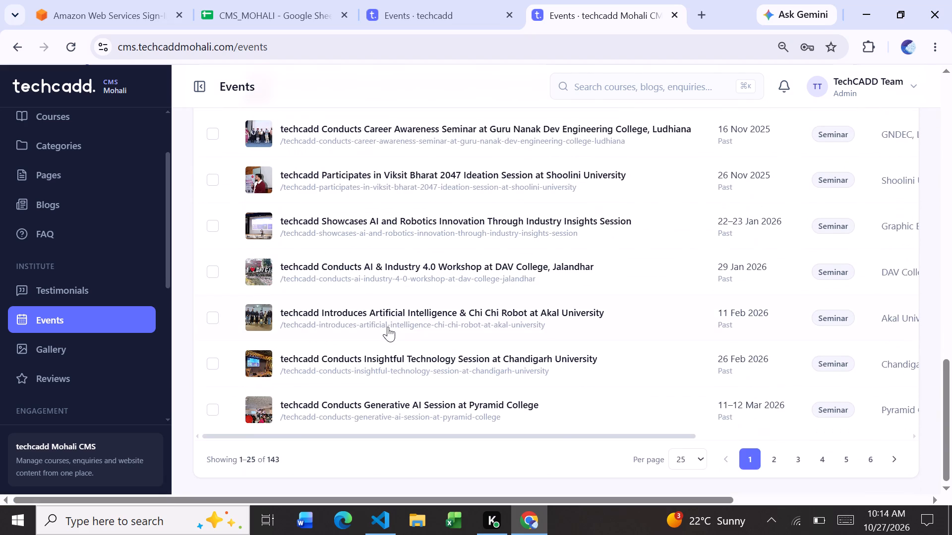
click(692, 455)
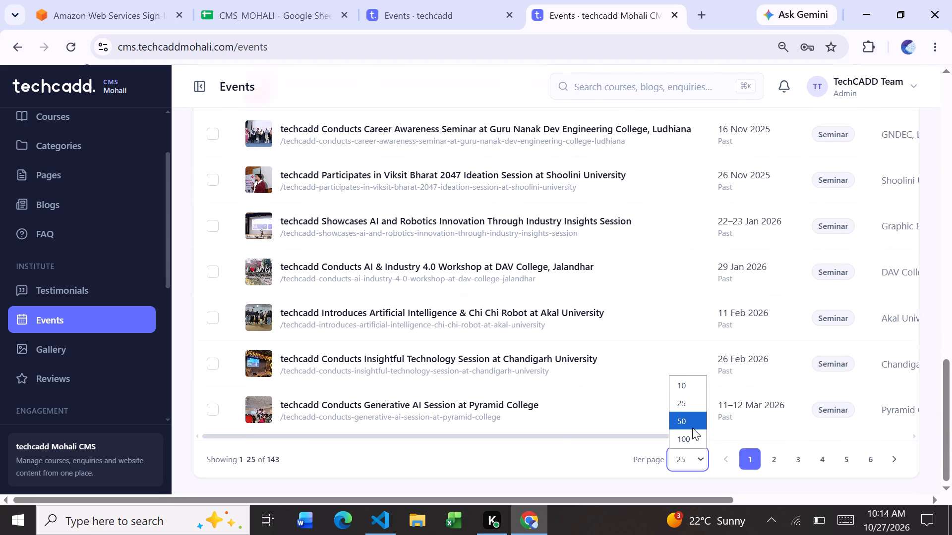
click(691, 433)
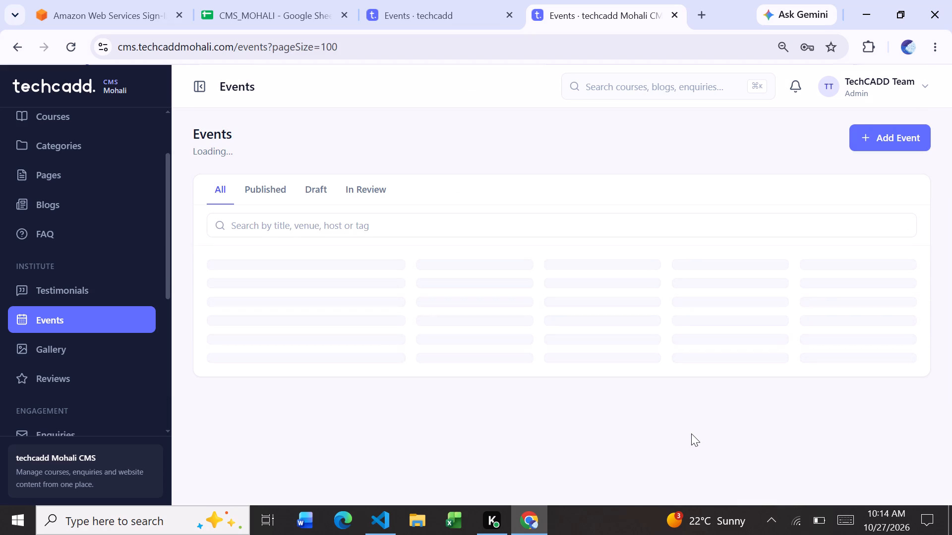
Examine the titles, images and dates of all events on the first page of the Mohali CMS list.
scroll(471, 354, down, 2)
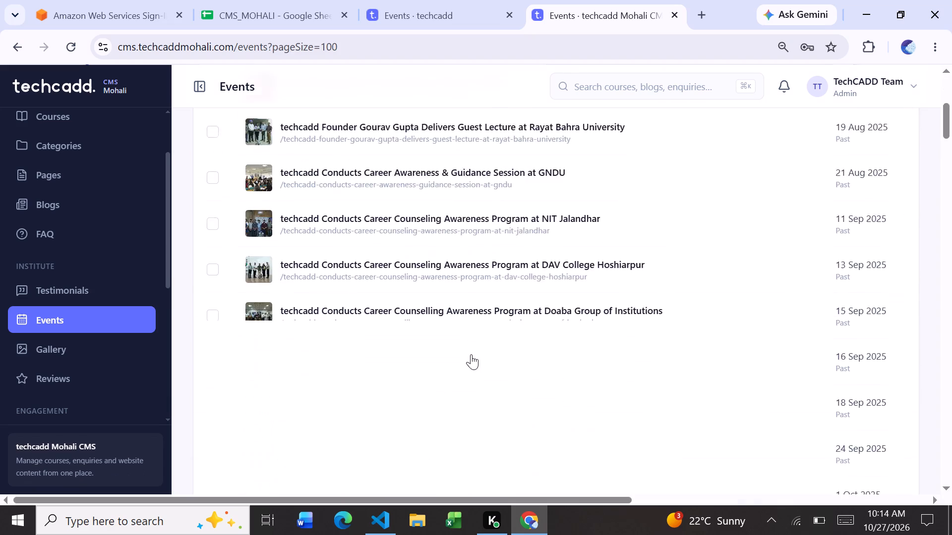
scroll(471, 354, down, 5)
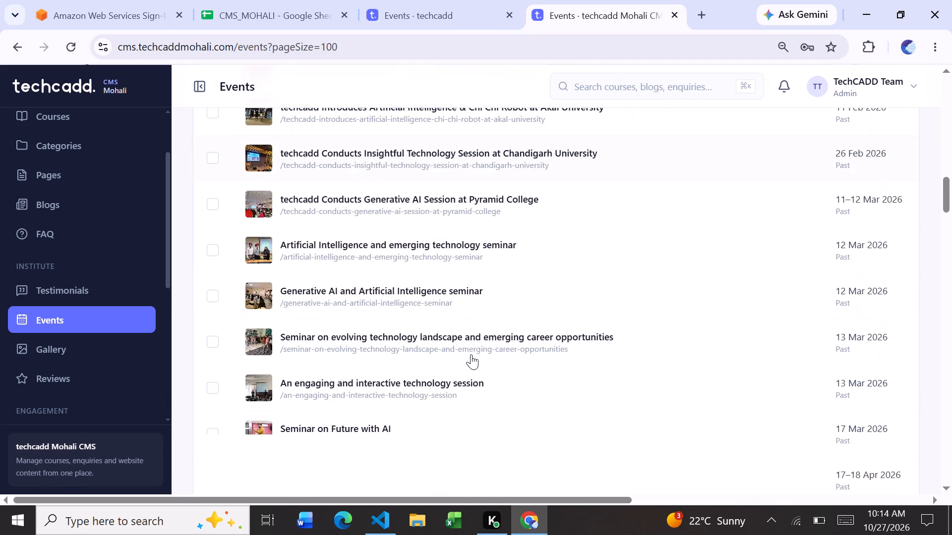
scroll(471, 354, down, 6)
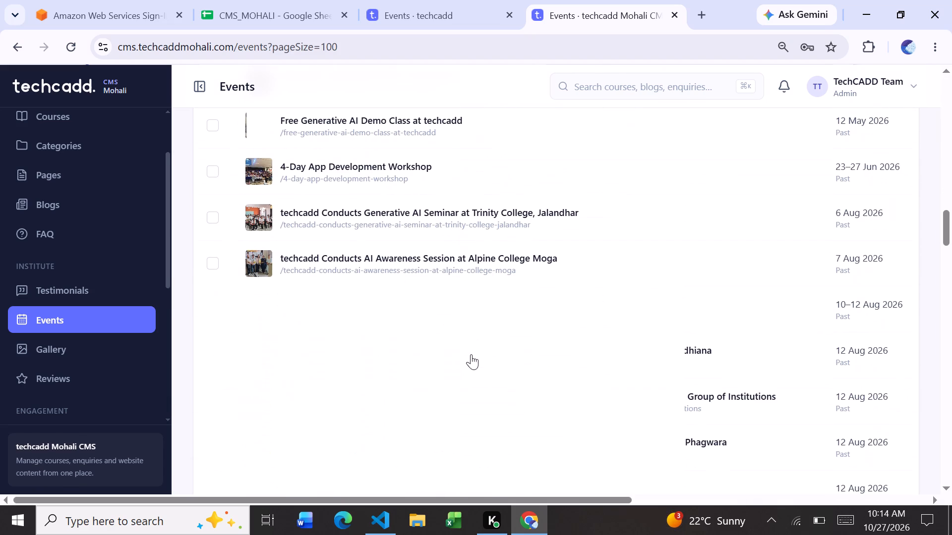
scroll(422, 364, down, 2)
scroll(461, 256, down, 1)
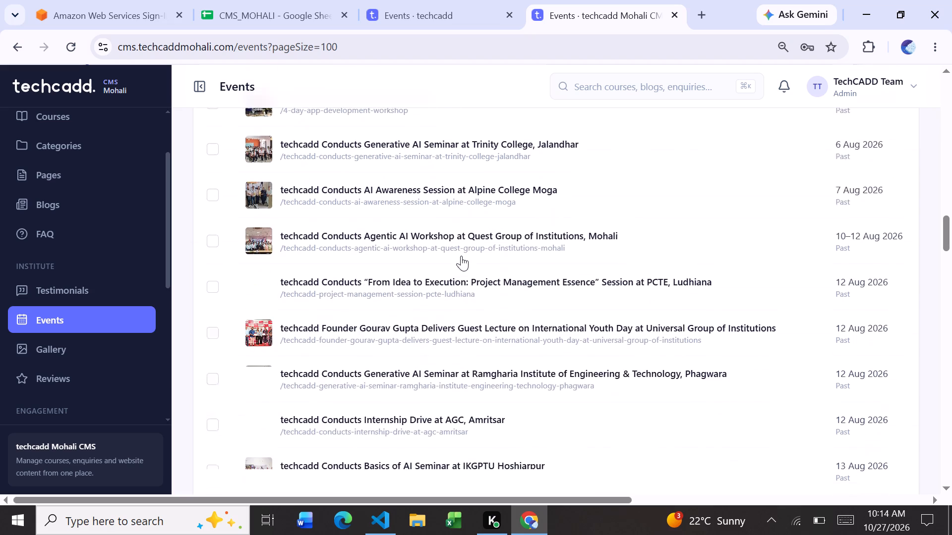
scroll(461, 256, down, 6)
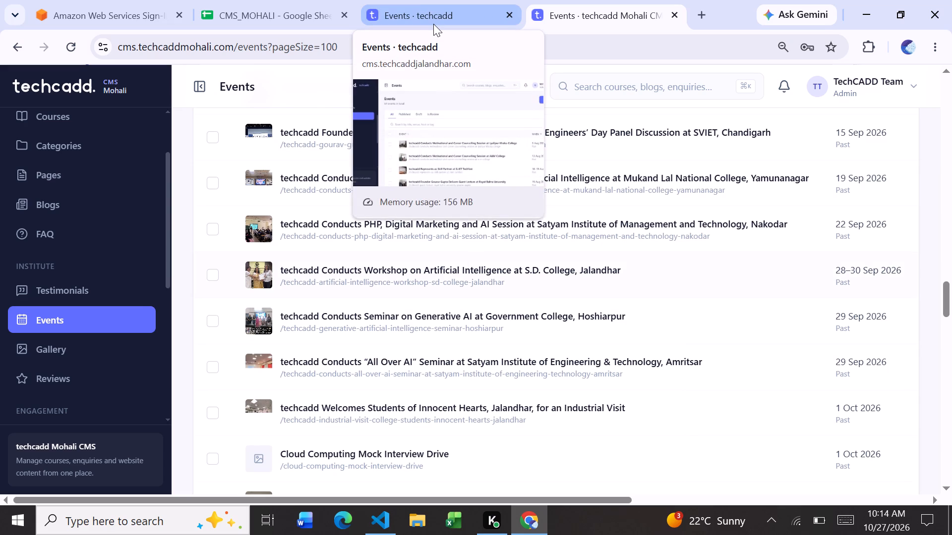
scroll(485, 370, down, 2)
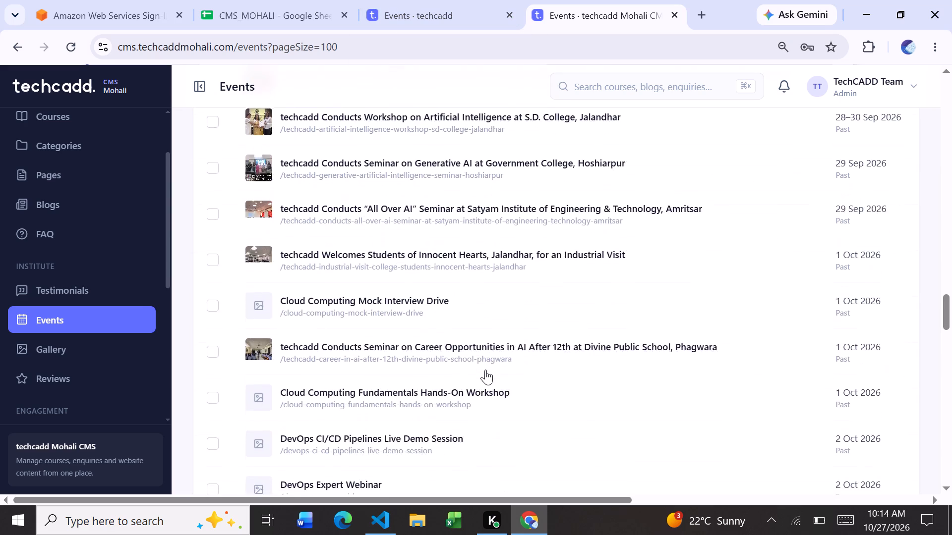
scroll(485, 370, down, 1)
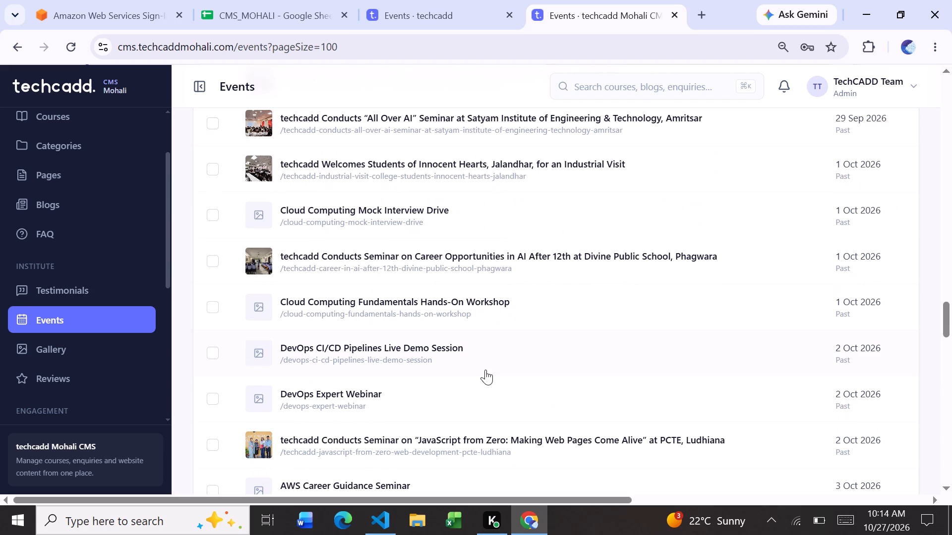
scroll(464, 370, down, 1)
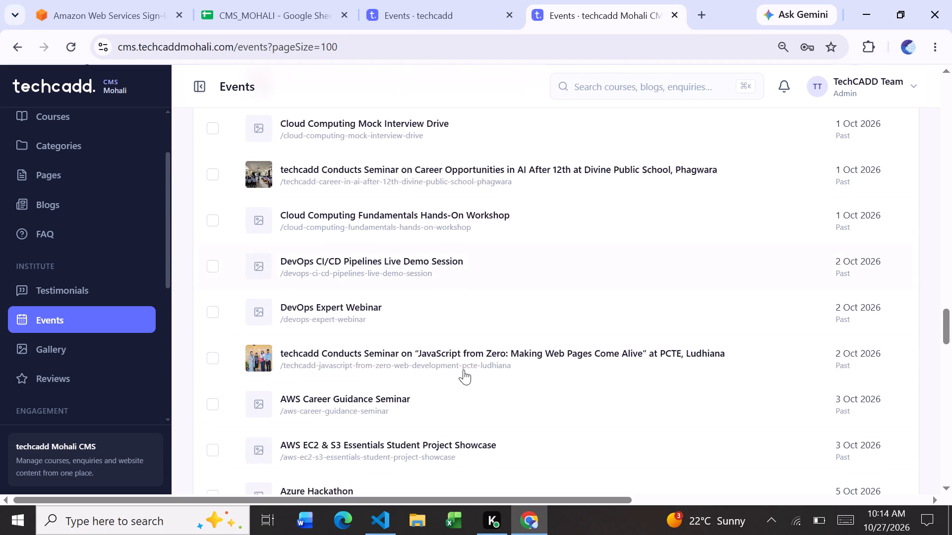
scroll(464, 370, down, 10)
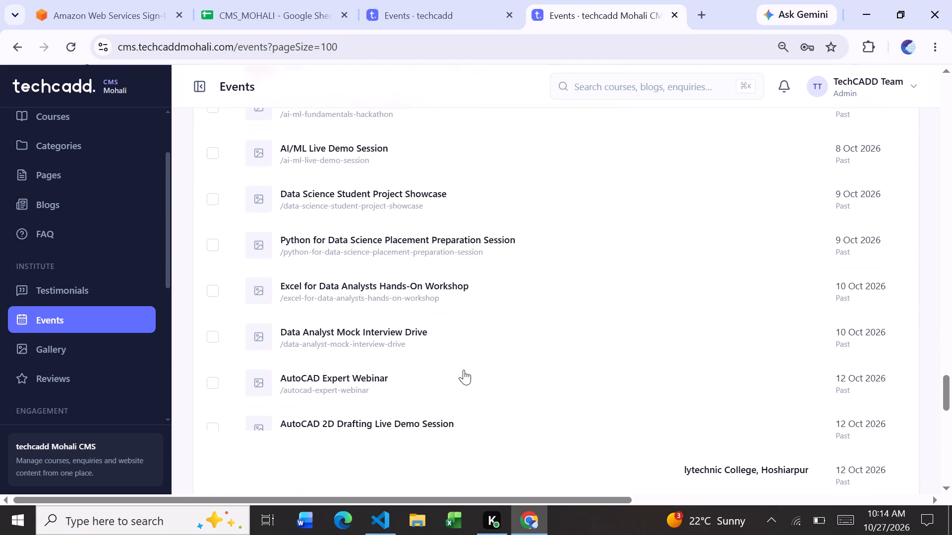
scroll(464, 370, down, 2)
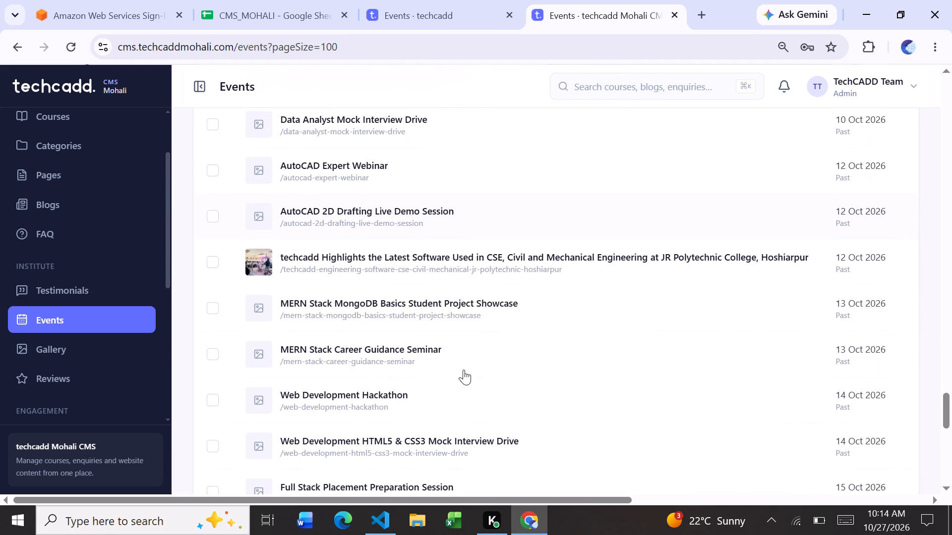
scroll(464, 370, down, 5)
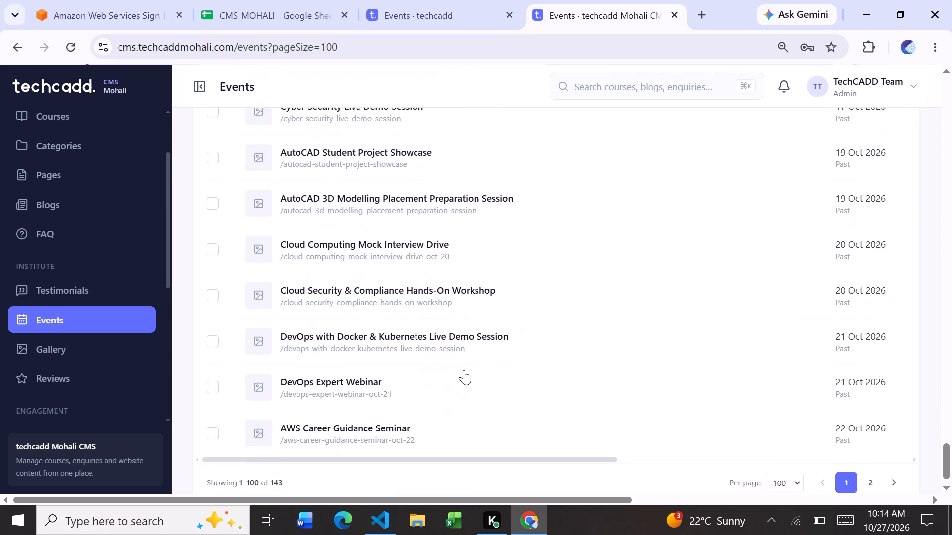
scroll(464, 370, down, 1)
scroll(464, 370, up, 17)
scroll(464, 370, up, 7)
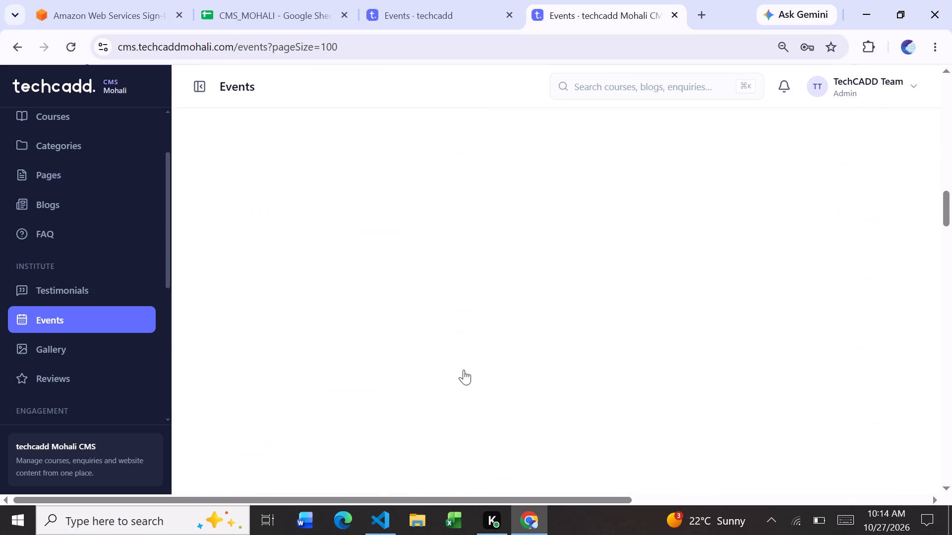
scroll(464, 370, up, 5)
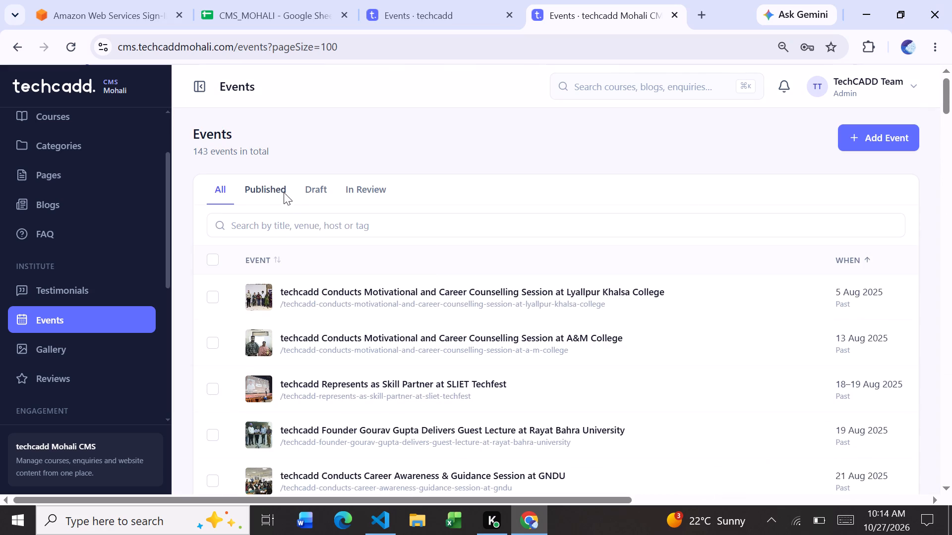
Filter the Mohali CMS events to Published and examine the whole list down to the latest entries.
click(272, 191)
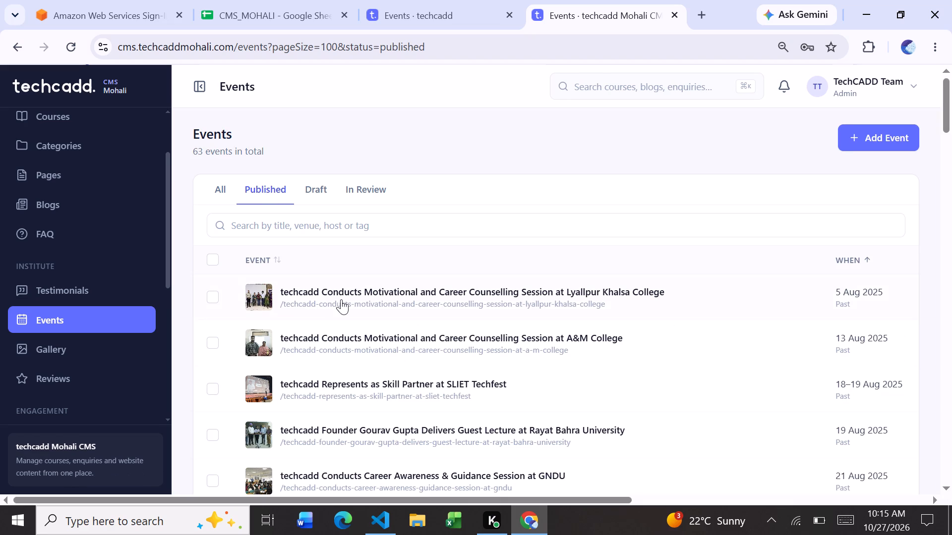
scroll(353, 261, down, 10)
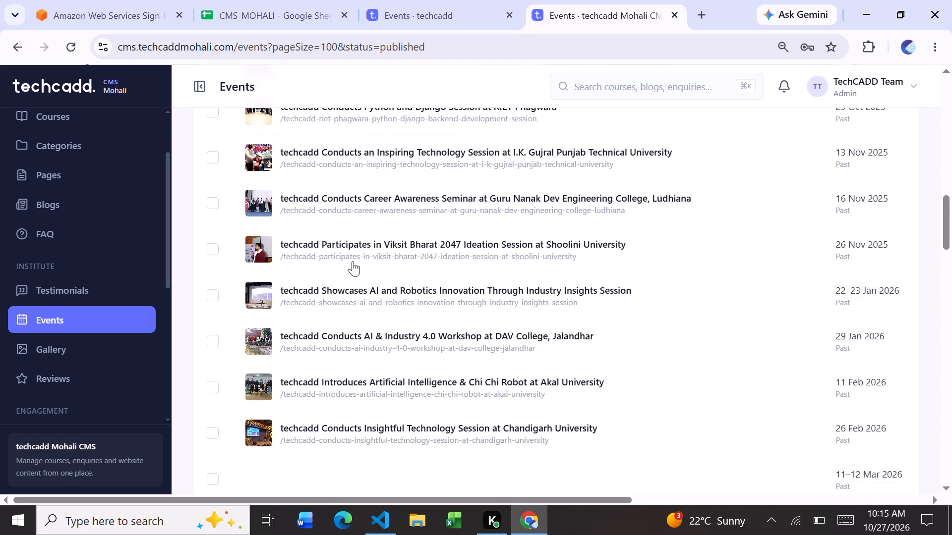
scroll(353, 261, down, 7)
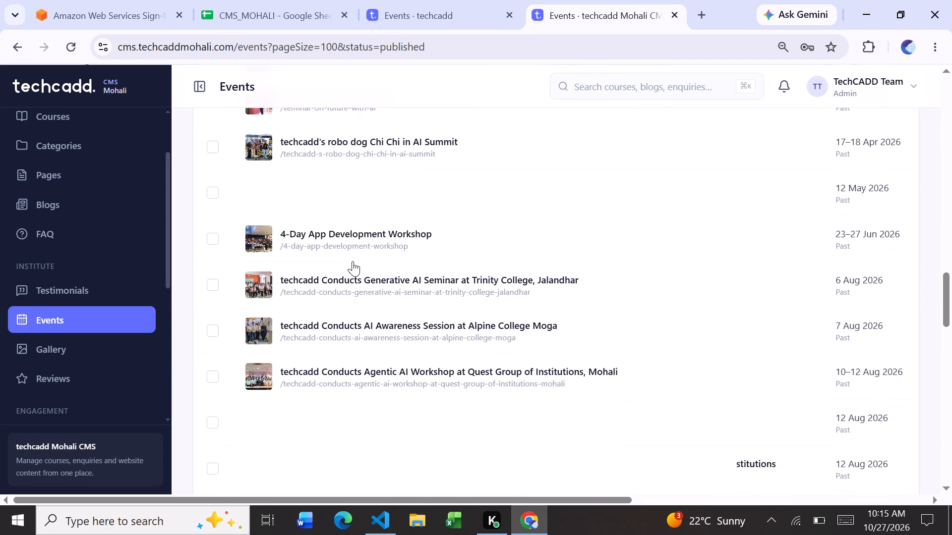
scroll(353, 261, down, 9)
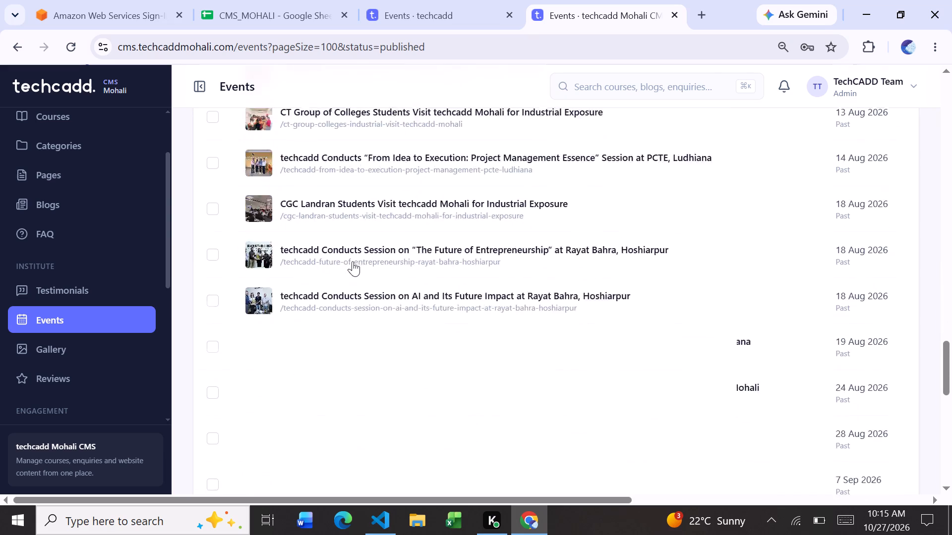
scroll(353, 261, down, 9)
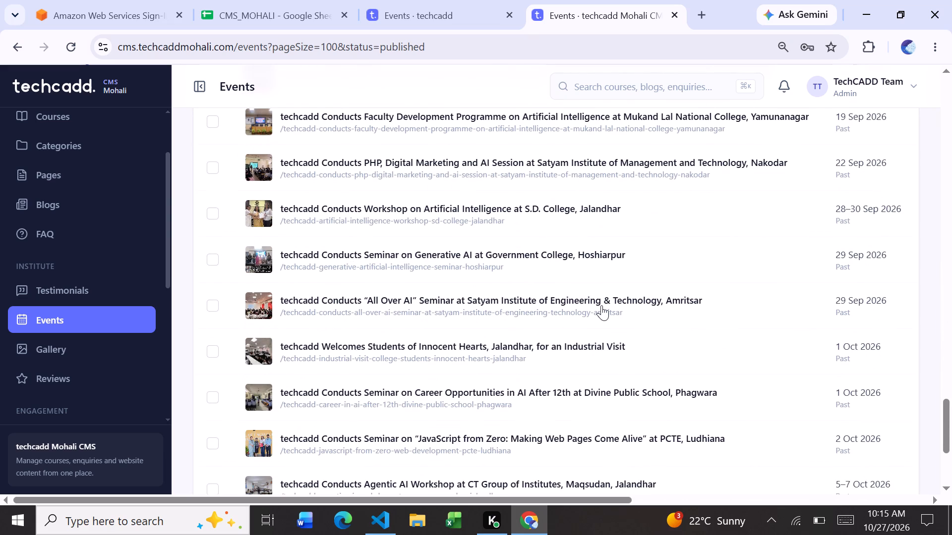
scroll(601, 305, down, 4)
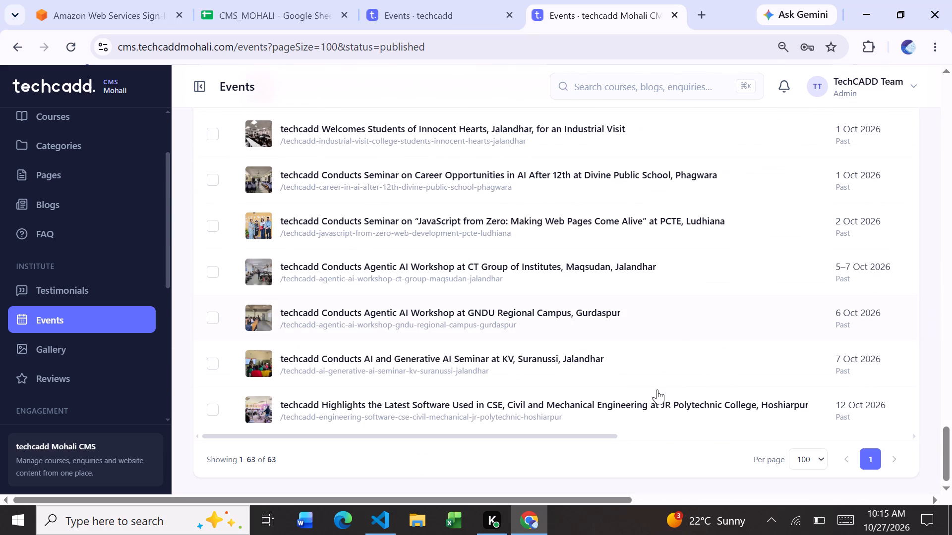
scroll(657, 389, down, 1)
scroll(517, 277, up, 5)
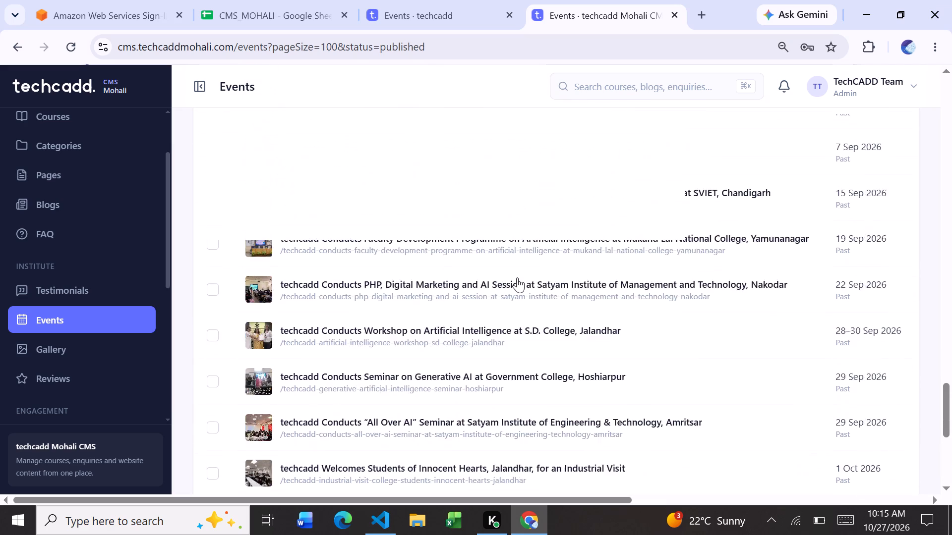
scroll(517, 277, up, 14)
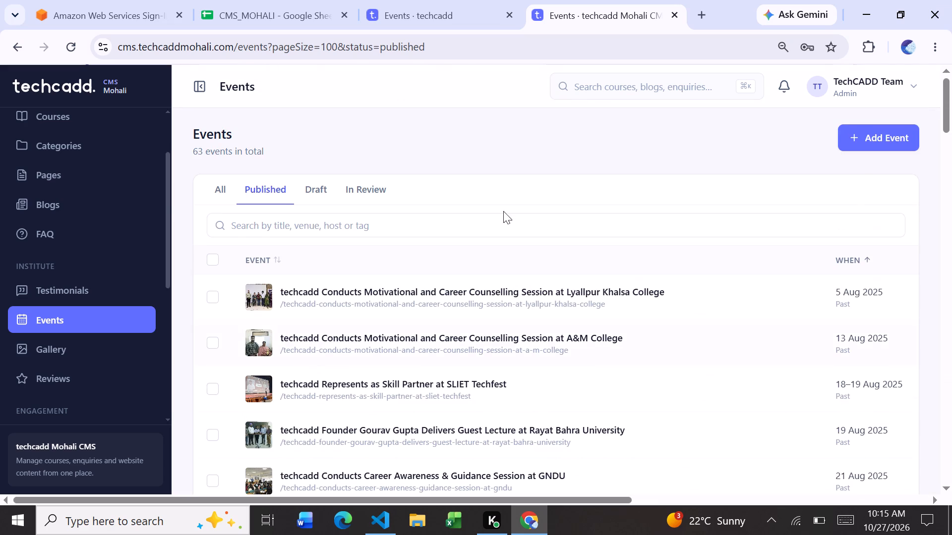
Return to the Jalandhar CMS events and filter the list to Published.
click(444, 0)
scroll(84, 320, down, 2)
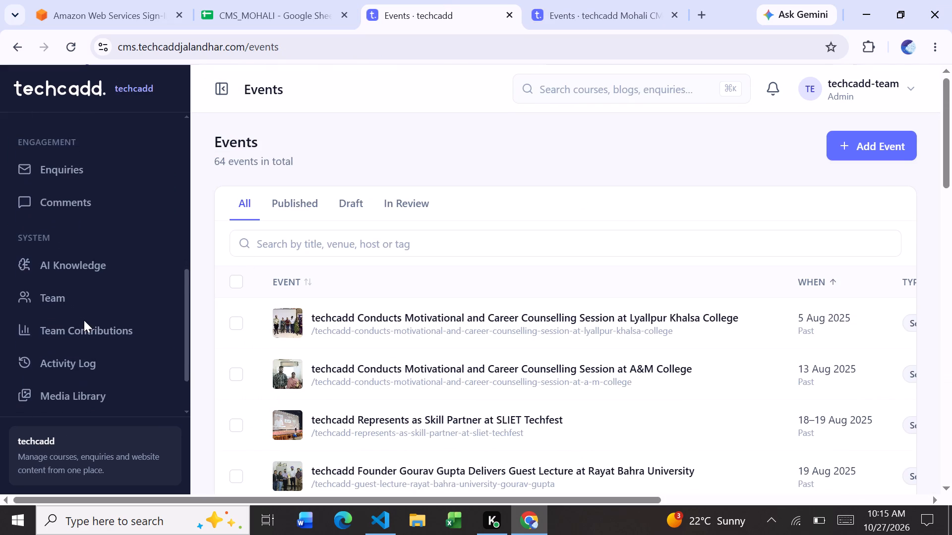
scroll(84, 320, down, 3)
scroll(78, 343, up, 3)
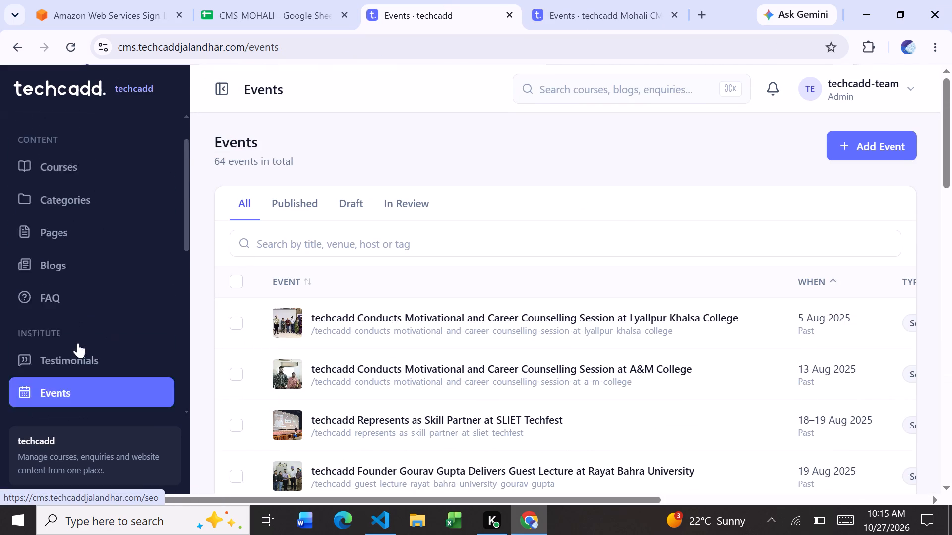
scroll(72, 314, down, 2)
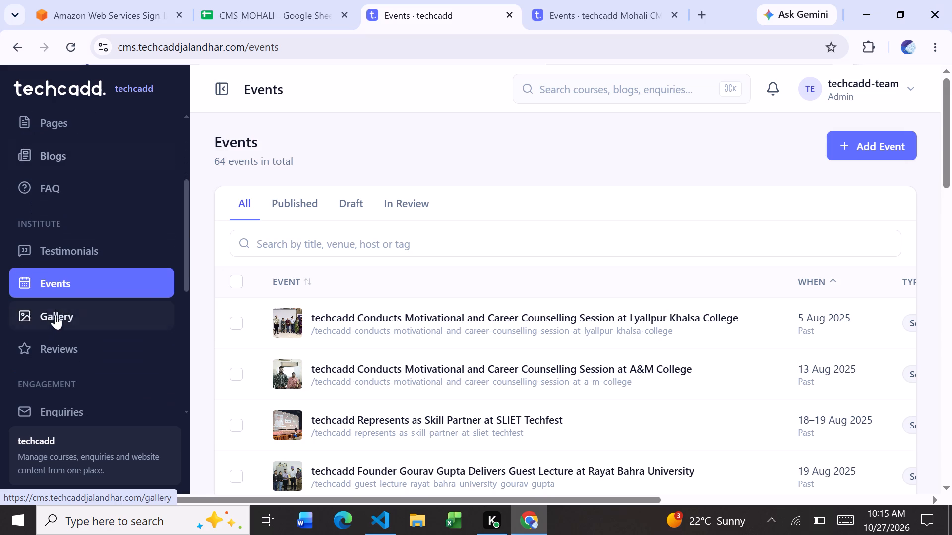
drag(56, 307, 290, 350)
scroll(290, 350, down, 3)
scroll(290, 350, up, 4)
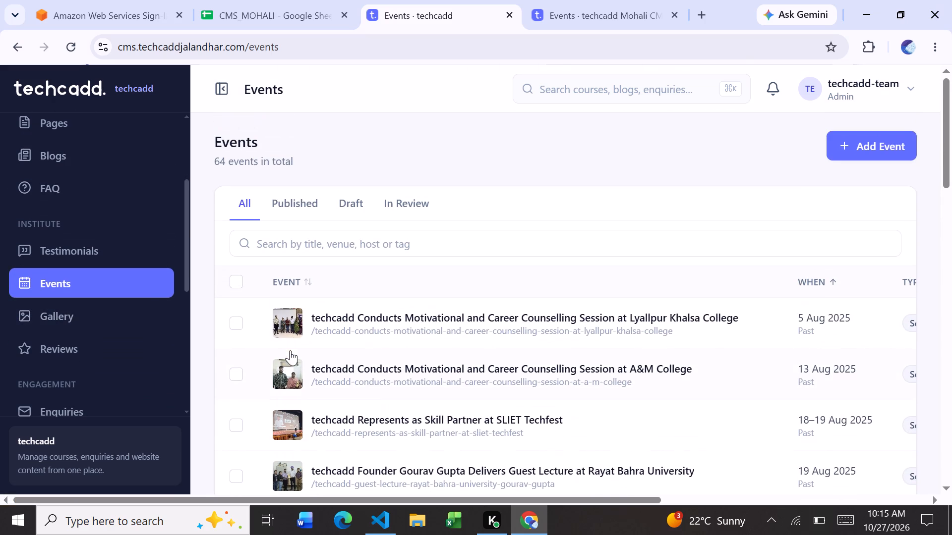
click(286, 194)
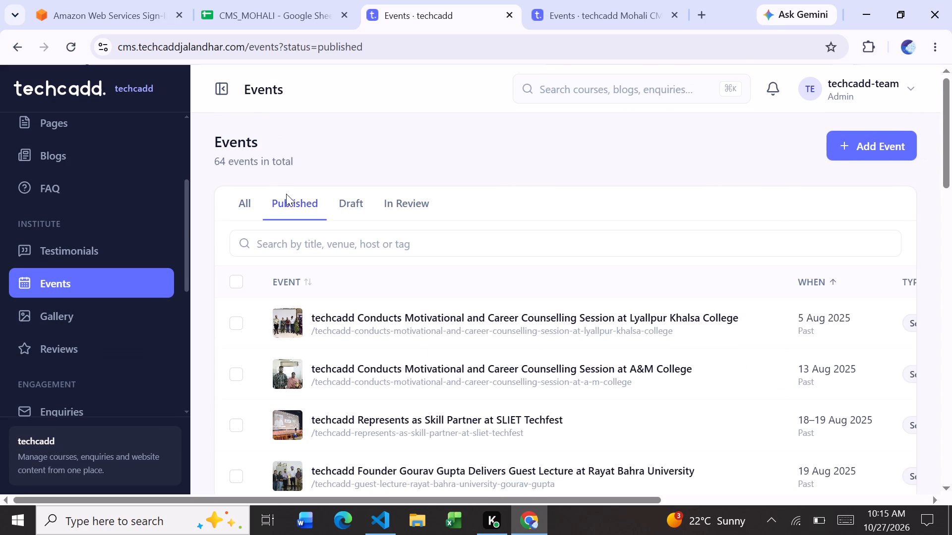
Set the Jalandhar published events list to show 100 entries per page and go to its last entries.
scroll(374, 278, down, 5)
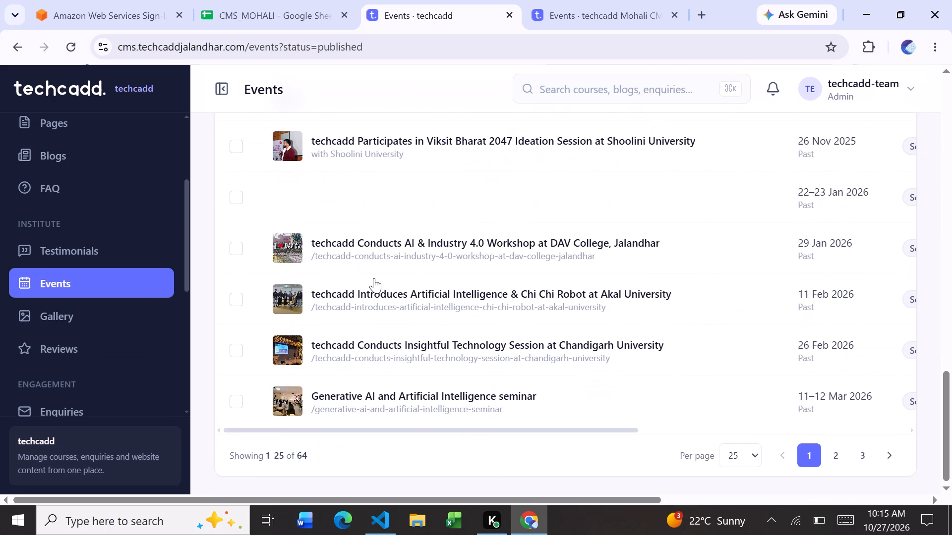
click(746, 463)
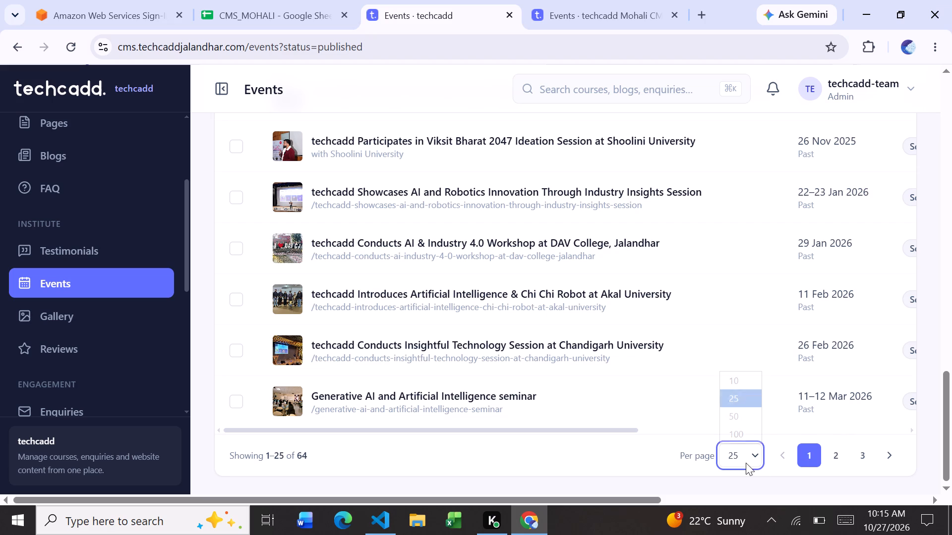
click(748, 428)
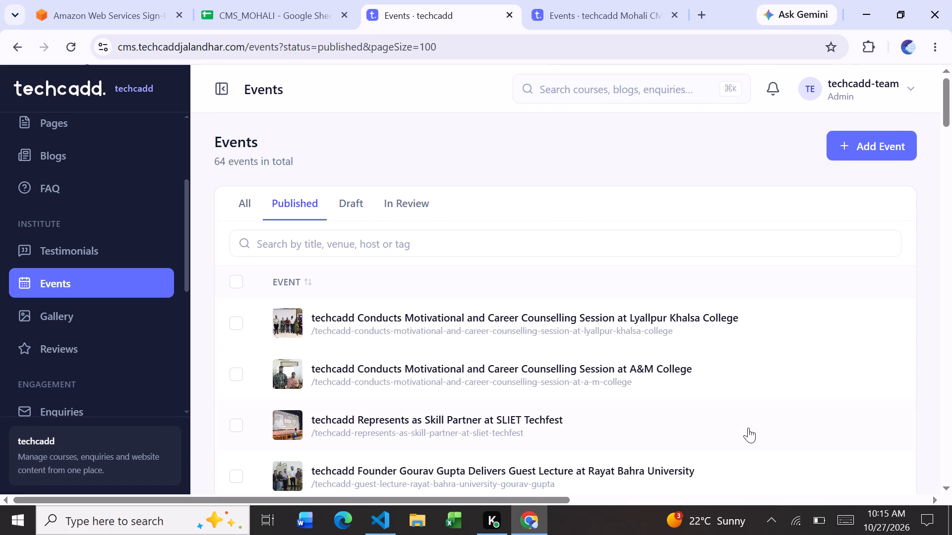
scroll(521, 393, down, 20)
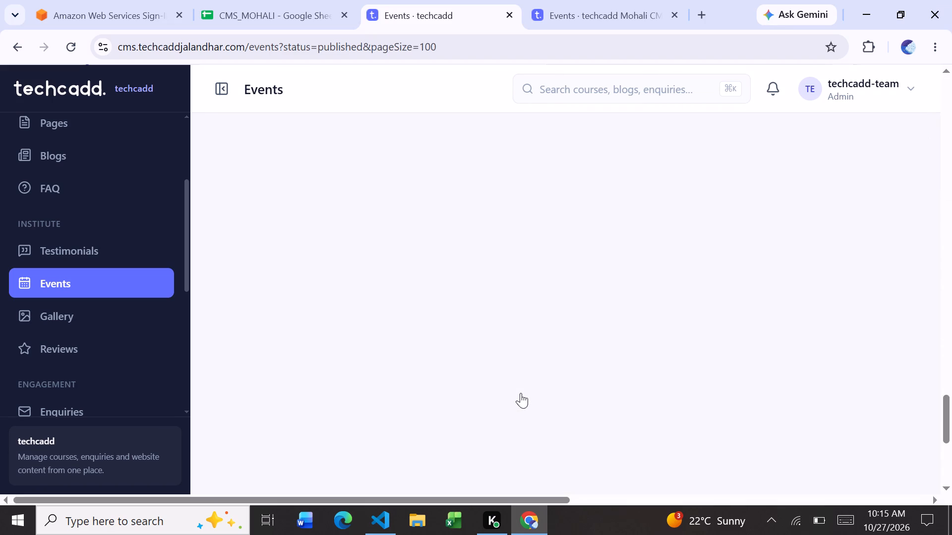
scroll(521, 393, down, 7)
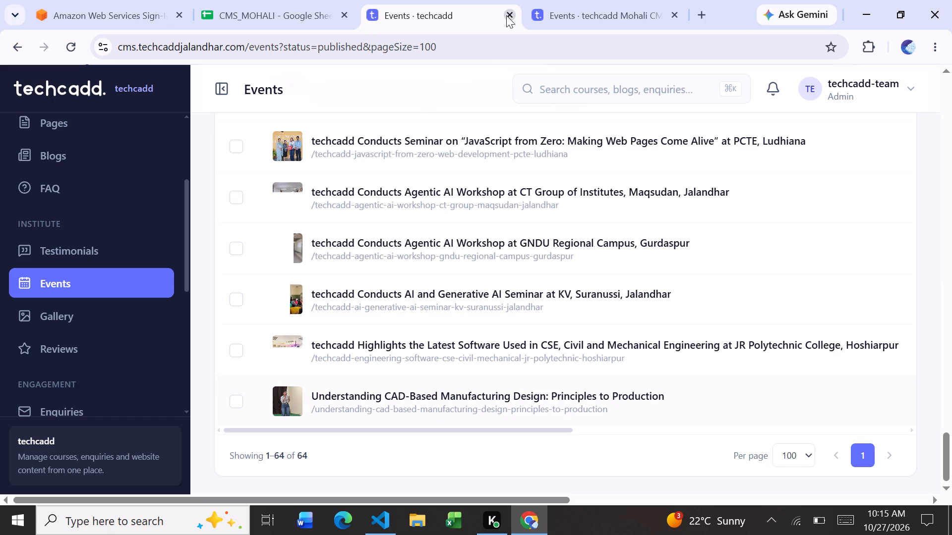
Examine the titles and dates in the Mohali CMS published events list down to its last entries, for comparison with Jalandhar.
click(553, 0)
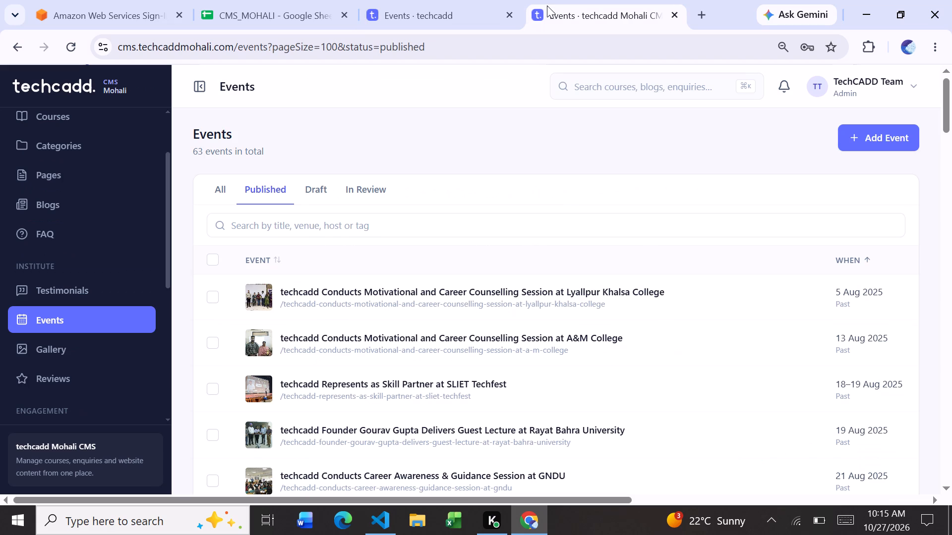
scroll(385, 322, down, 5)
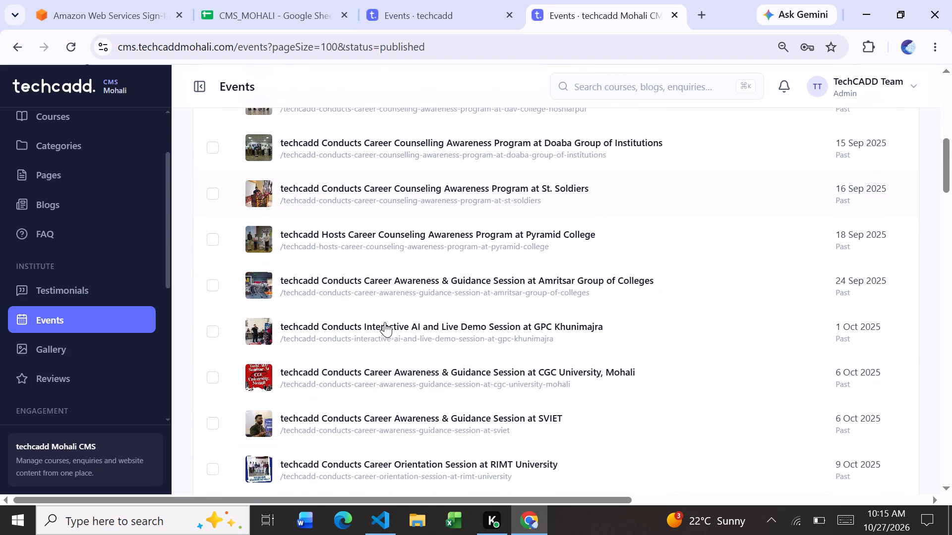
scroll(385, 322, down, 8)
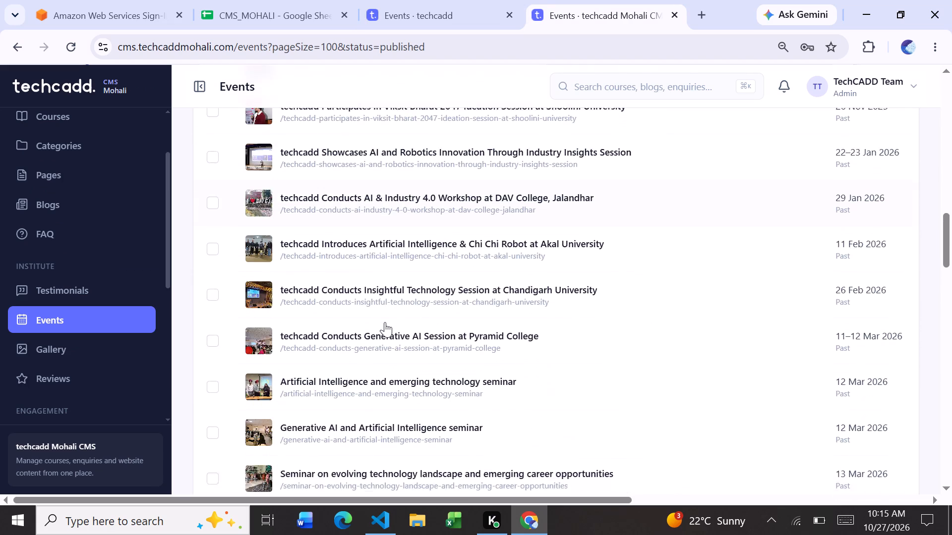
scroll(385, 322, down, 5)
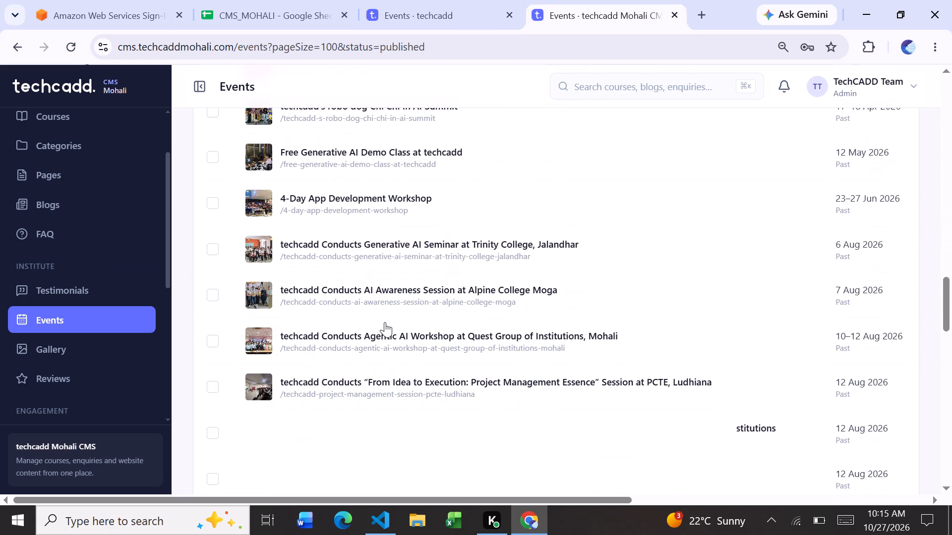
scroll(385, 322, down, 5)
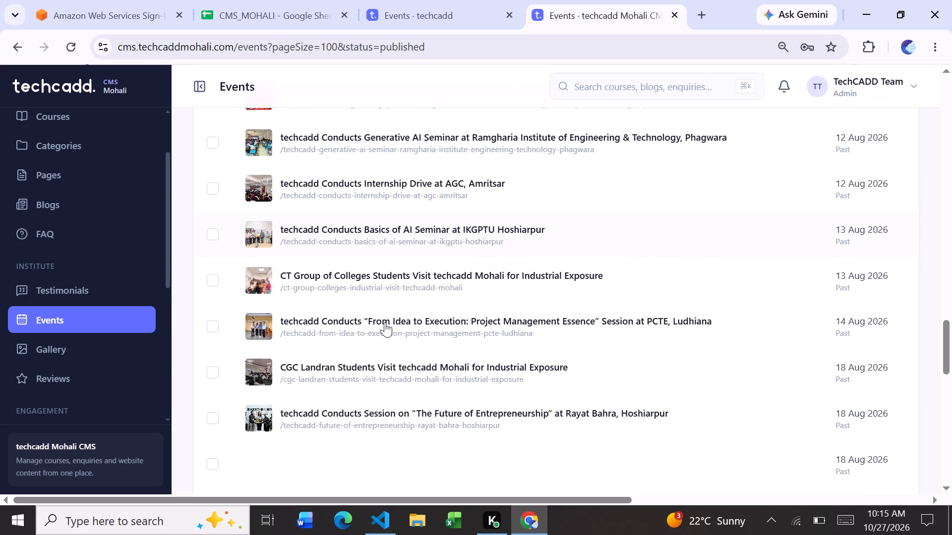
scroll(385, 322, down, 5)
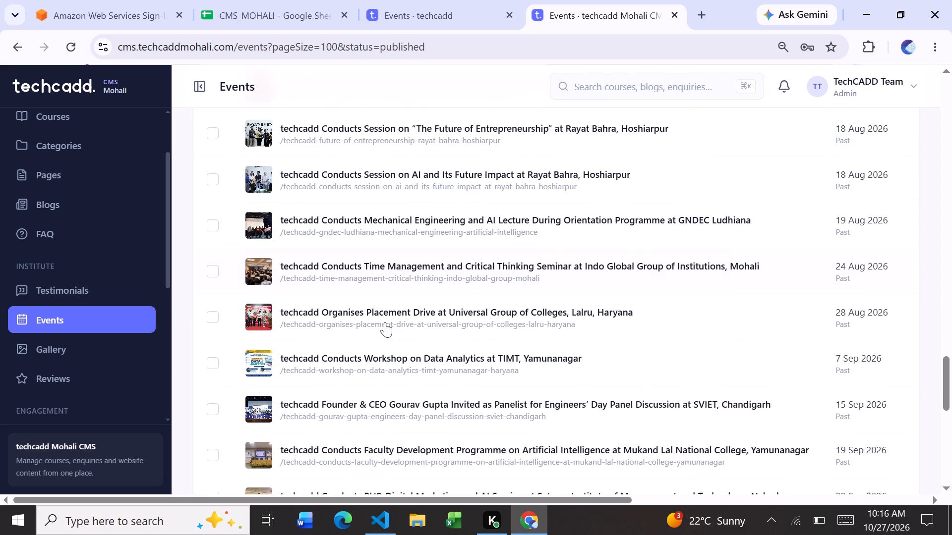
scroll(385, 322, down, 3)
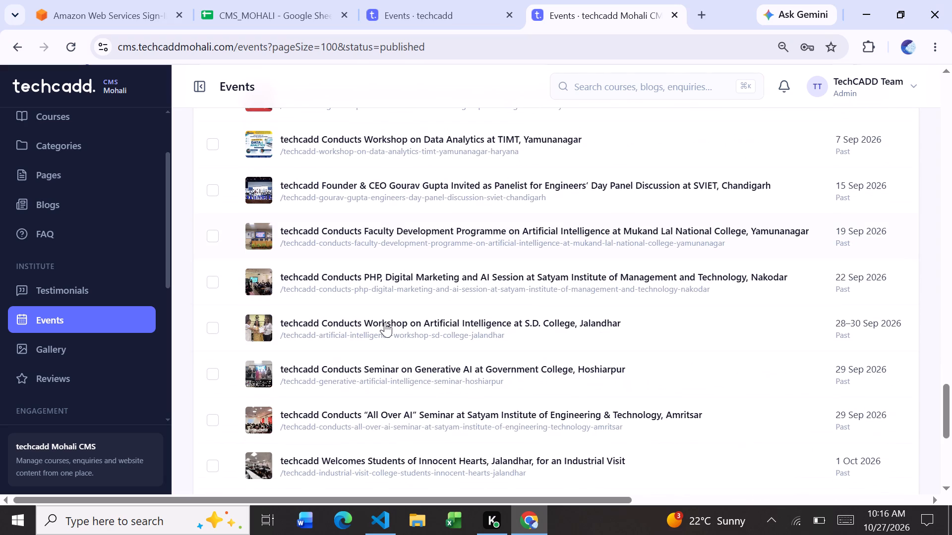
scroll(385, 322, down, 3)
scroll(403, 416, down, 2)
scroll(374, 333, down, 1)
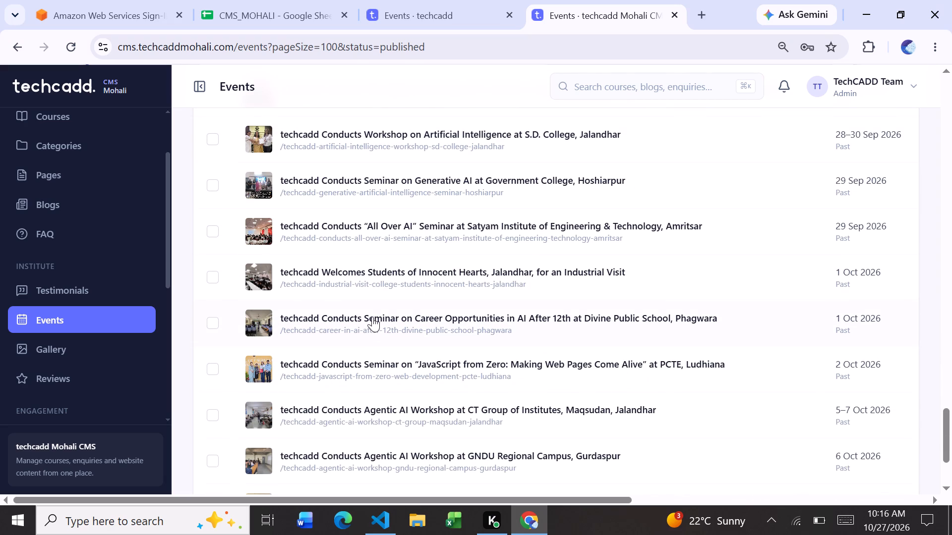
scroll(378, 381, down, 5)
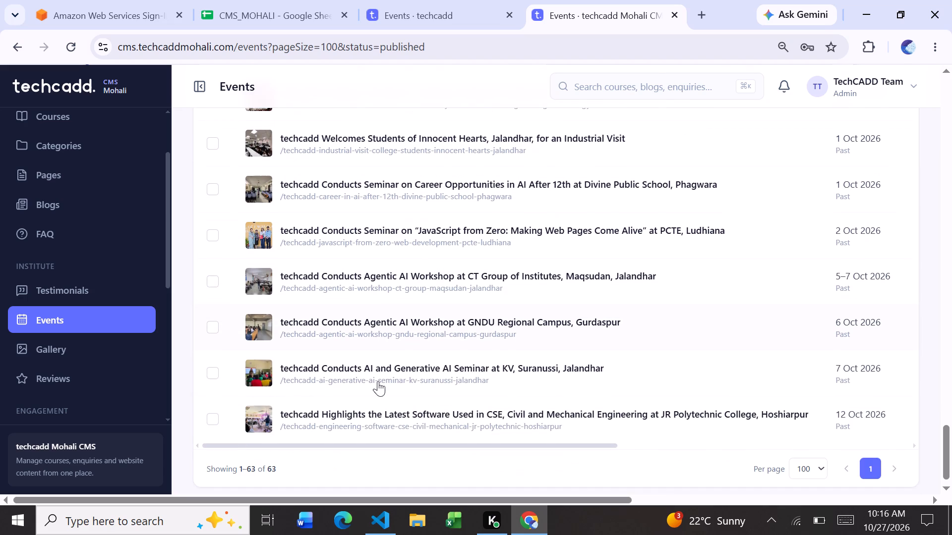
scroll(378, 381, down, 1)
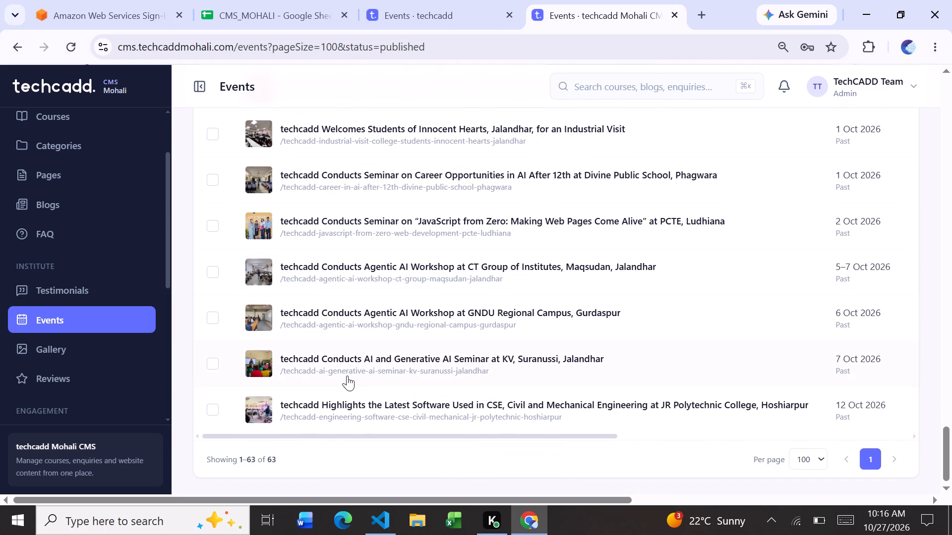
Compare the ends of both lists and select "Understanding CAD-Based Manufacturing Design: Principles to Production" in the Jalandhar events list.
click(435, 3)
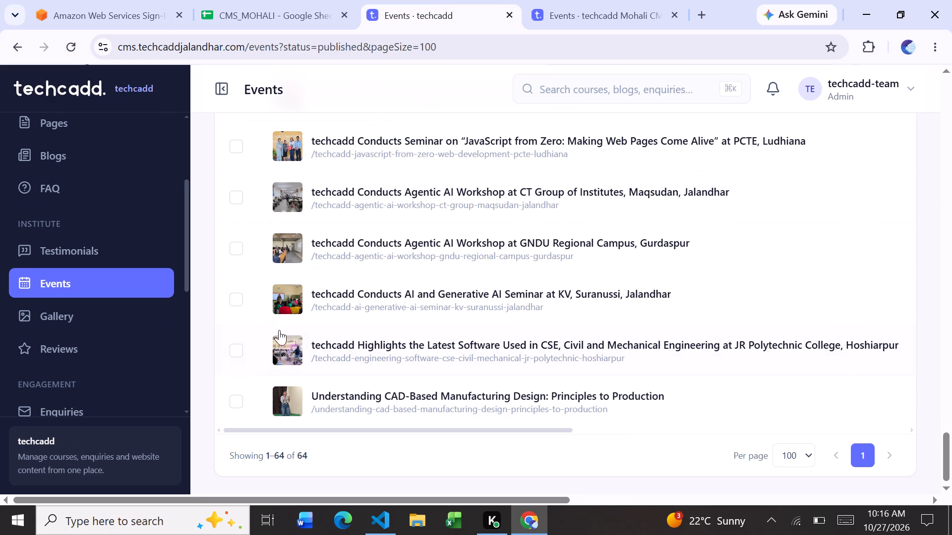
click(606, 0)
click(492, 11)
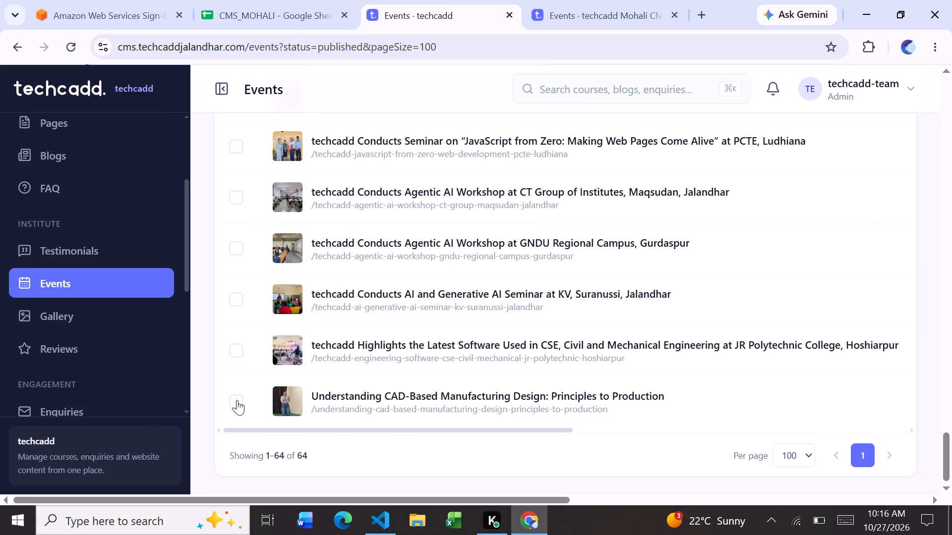
click(237, 400)
Open the Claude extension alongside the Jalandhar CMS events page.
click(870, 47)
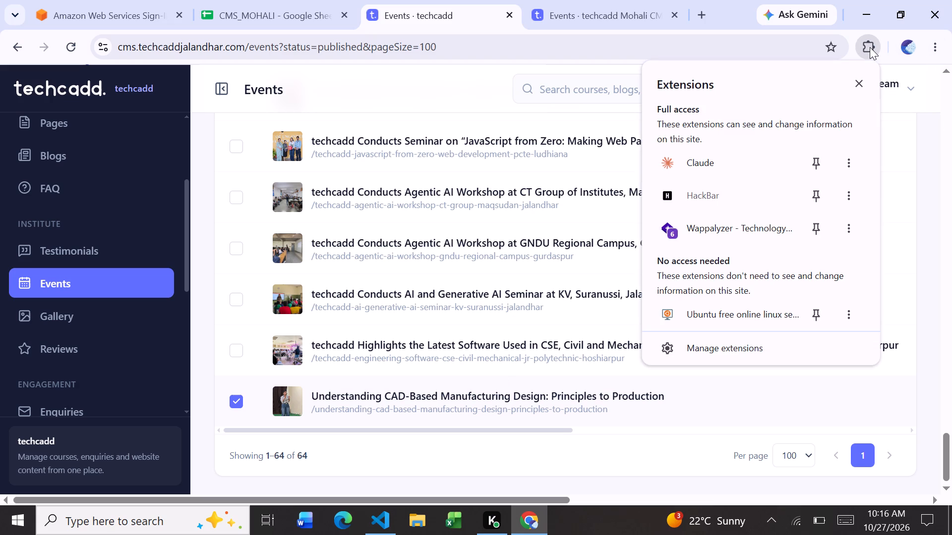
click(713, 163)
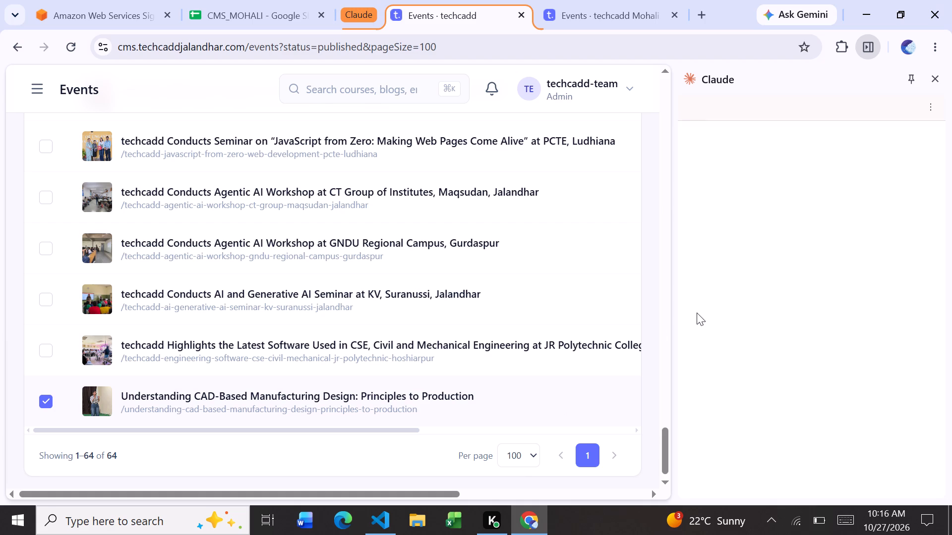
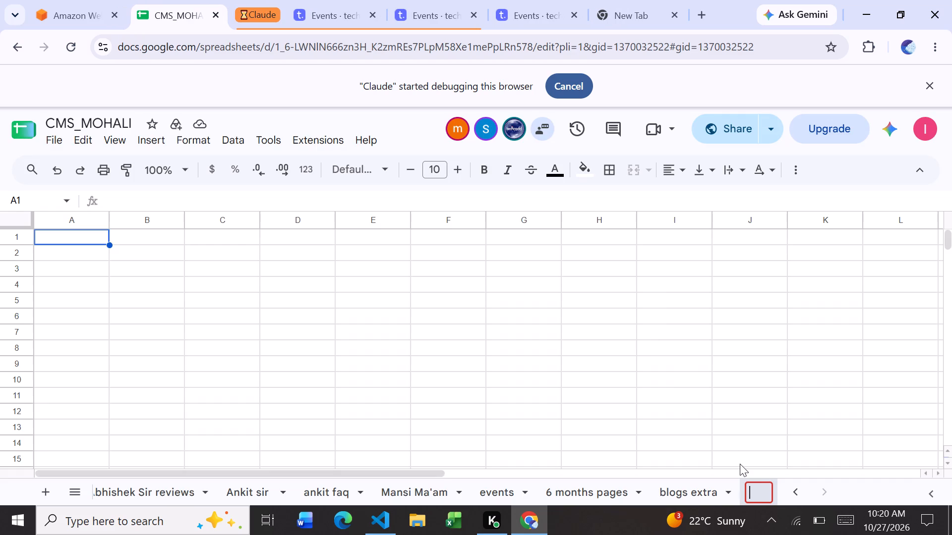
text(UPDA)
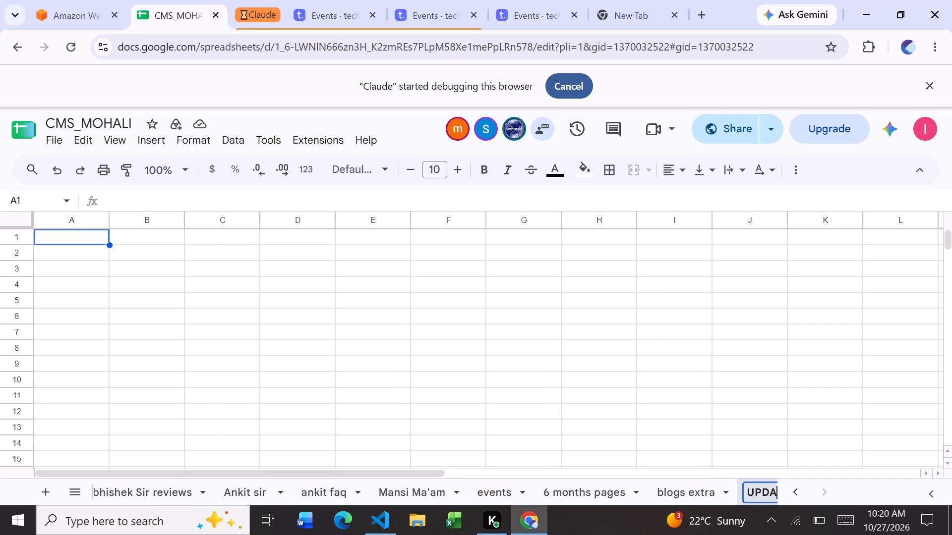
key(BackSpace)
key(BackSpace)
key(BackSpace)
key(BackSpace)
key(BackSpace)
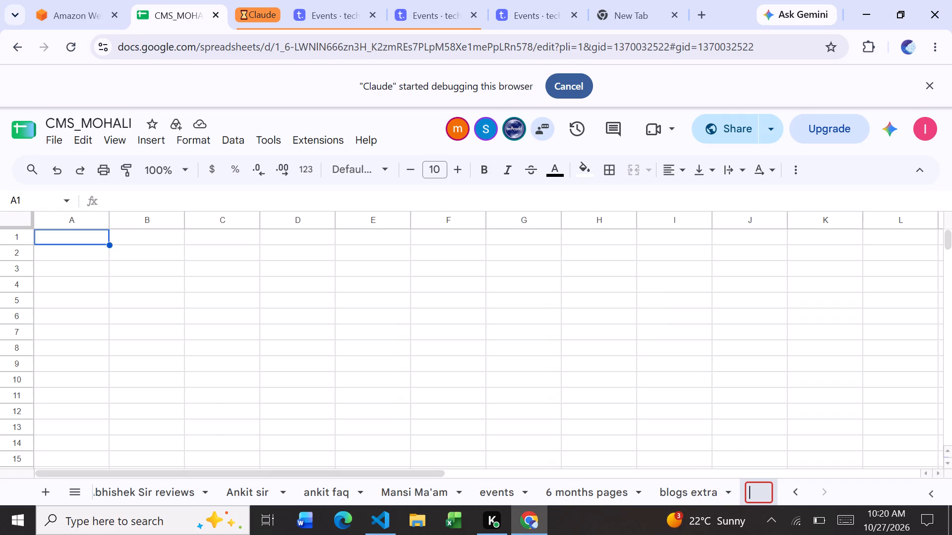
text(upda)
text(ted ec)
key(BackSpace)
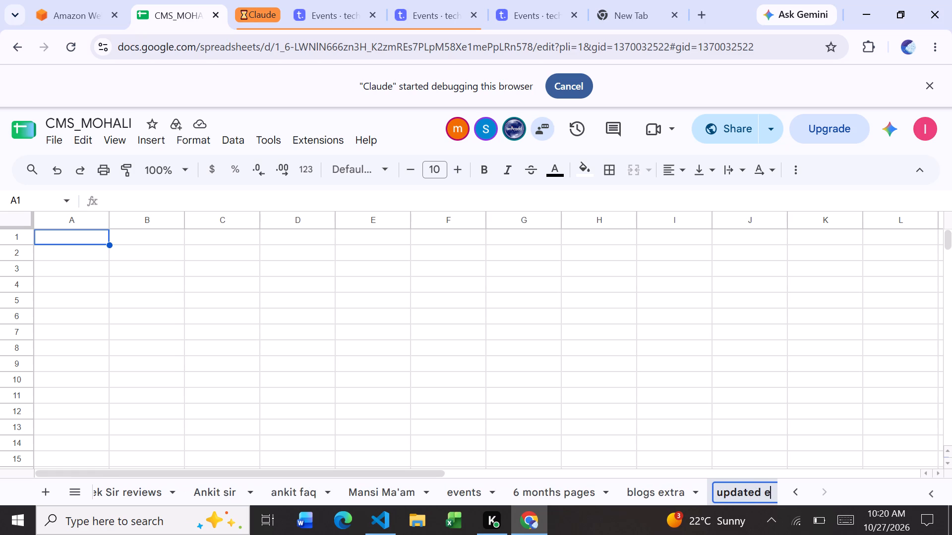
text(vents)
key(Return)
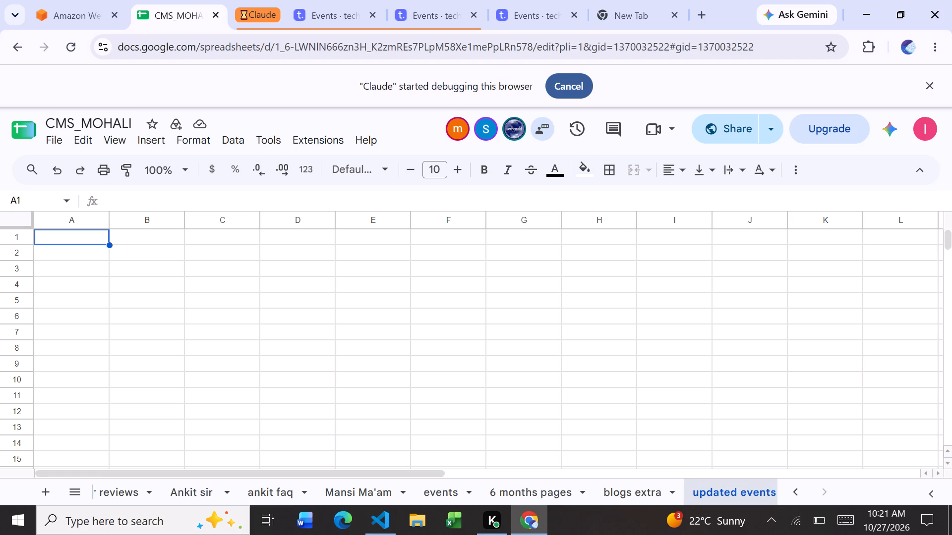
Copy the whole header row from the "events" sheet into row 1 of the "updated events" sheet.
click(433, 489)
scroll(377, 348, up, 1)
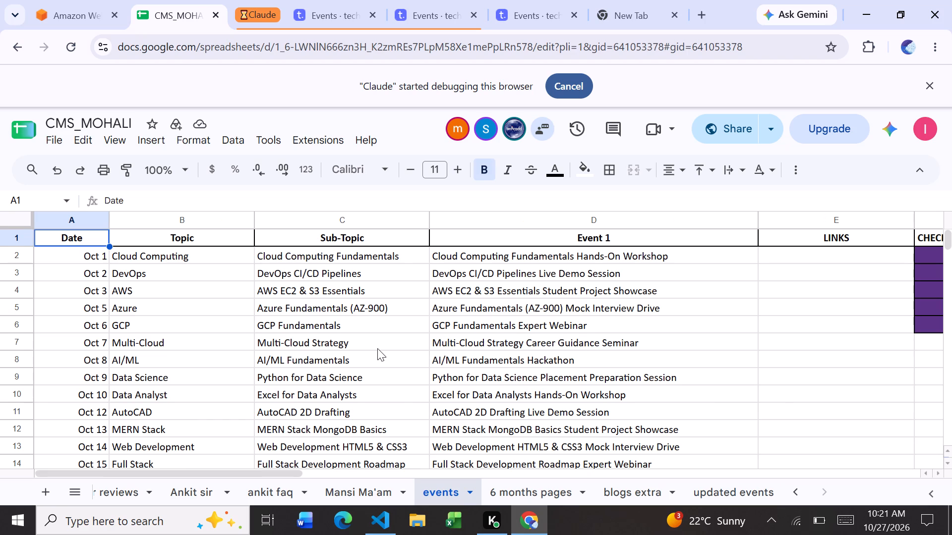
drag(77, 236, 669, 231)
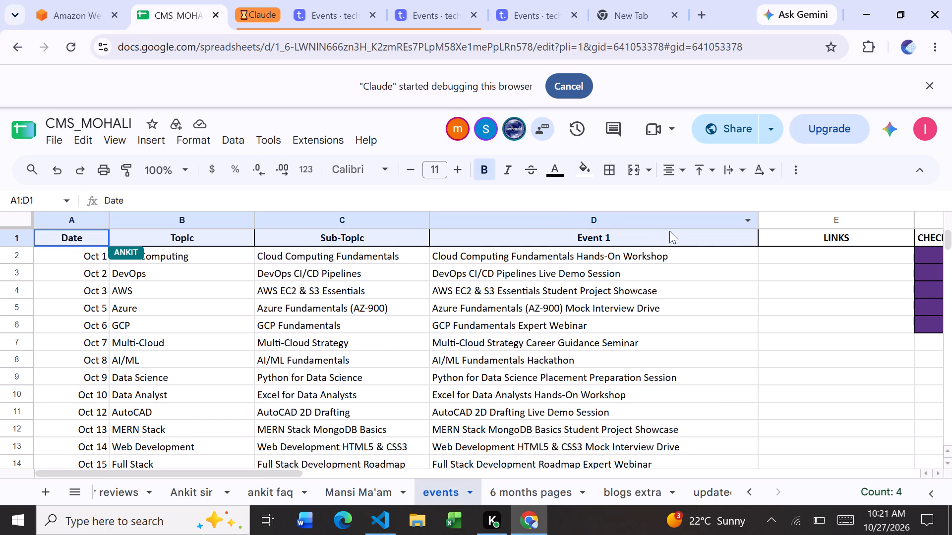
drag(669, 231, 784, 237)
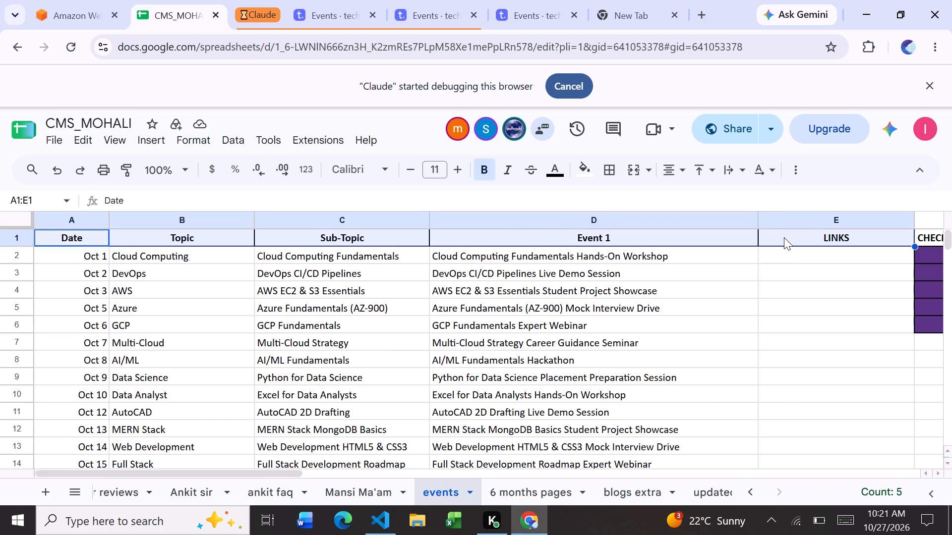
click(788, 268)
scroll(788, 268, left, 1)
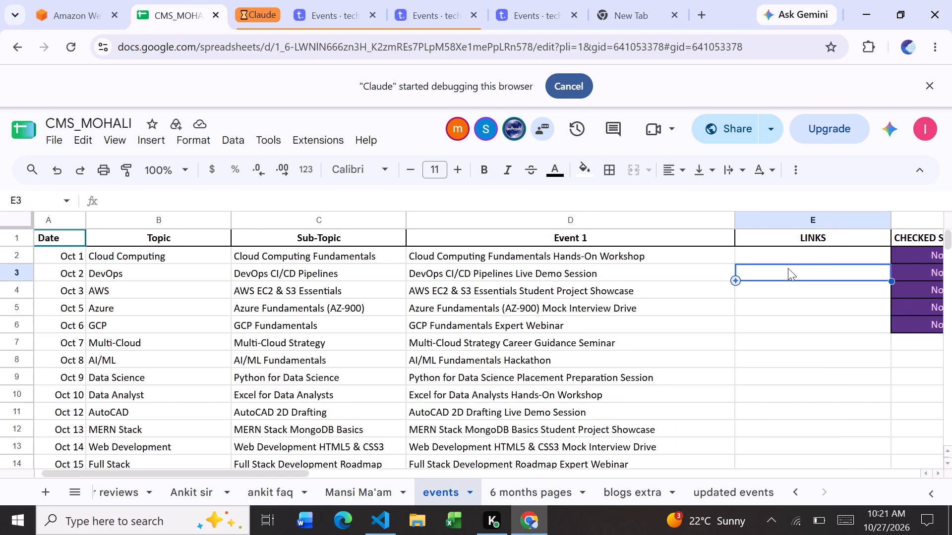
scroll(788, 268, left, 1)
scroll(510, 268, right, 1)
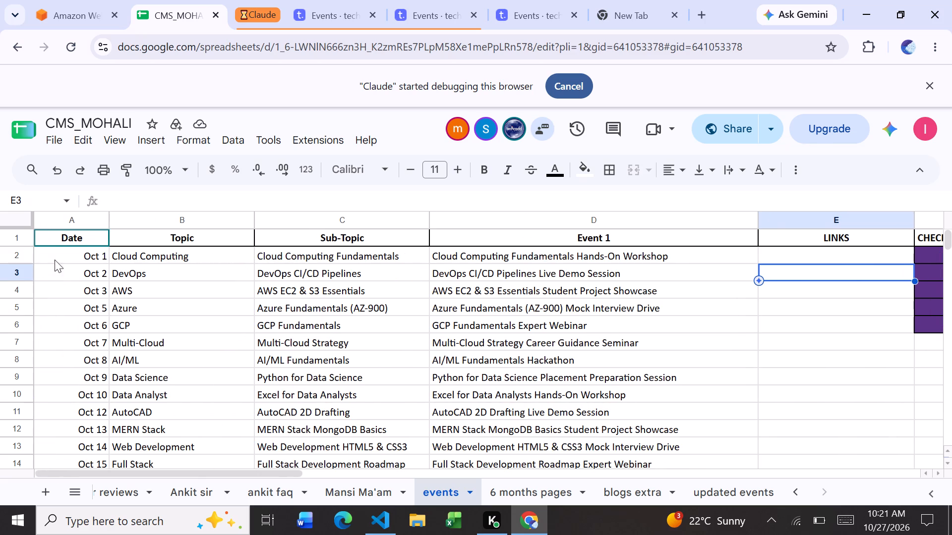
drag(88, 236, 670, 255)
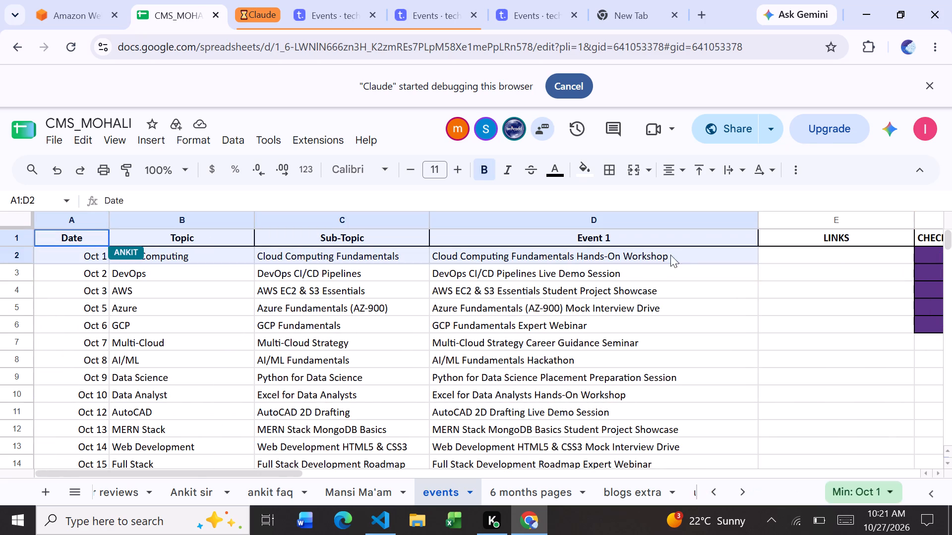
drag(670, 255, 673, 241)
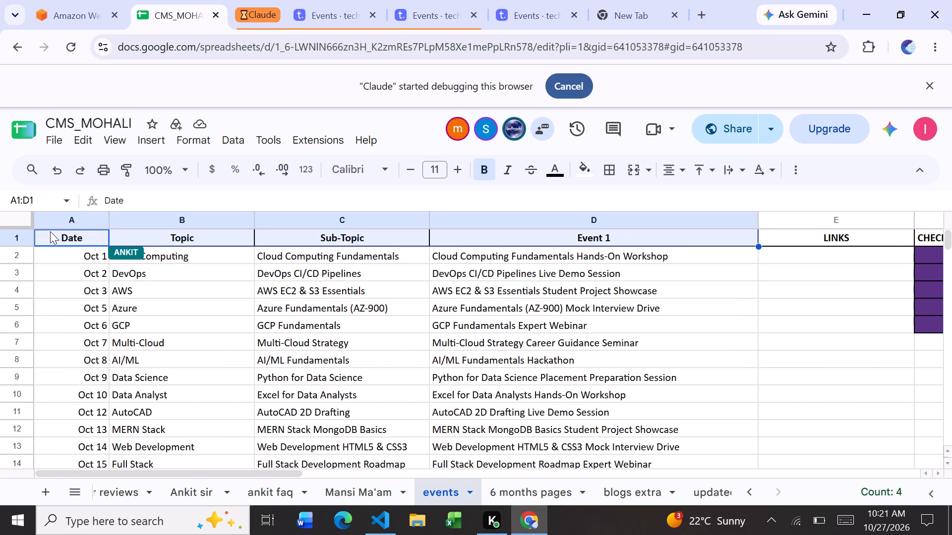
click(50, 231)
click(21, 238)
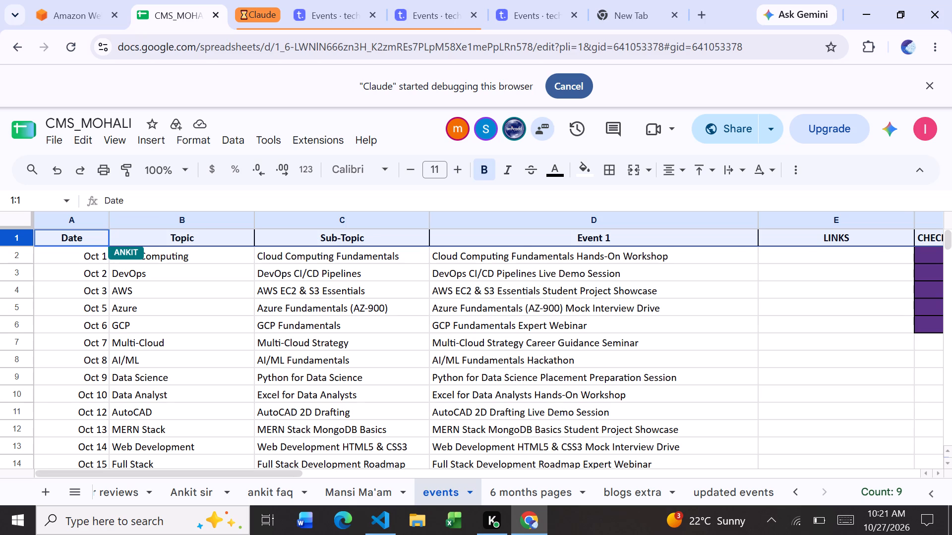
key(ctrl+c)
key(ctrl+c)
key(ctrl+c)
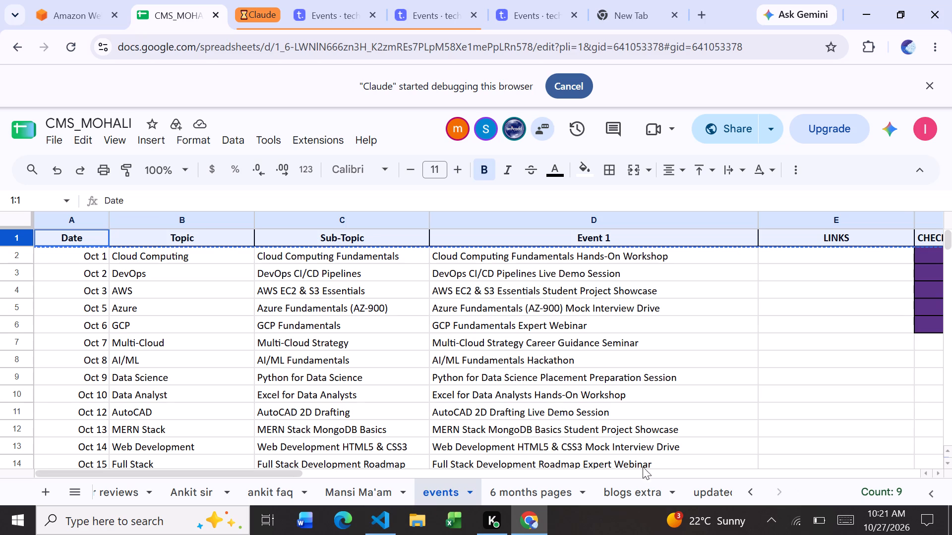
click(707, 493)
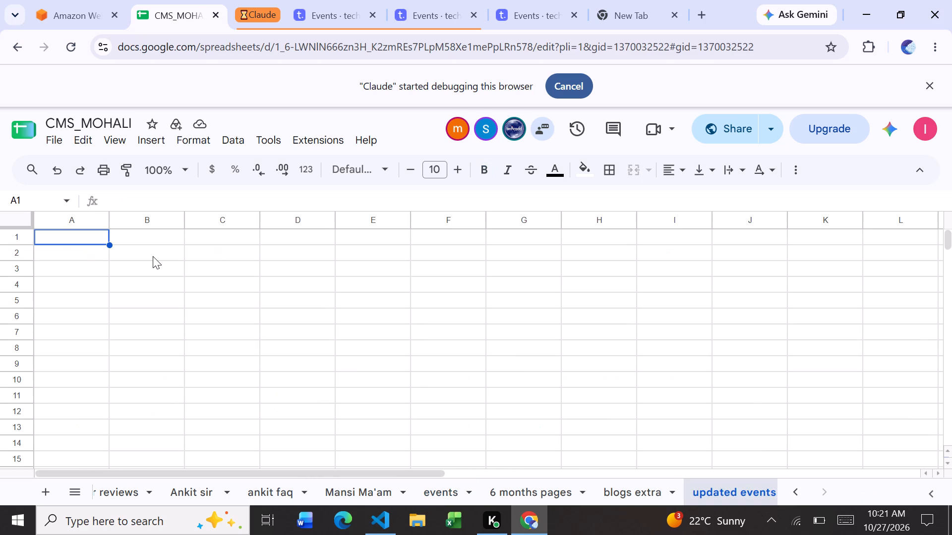
key(ctrl+v)
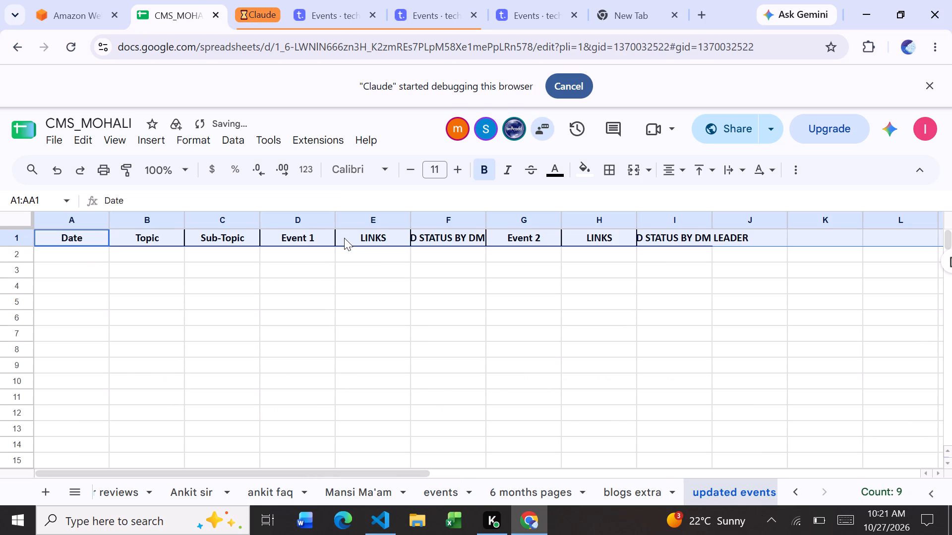
Delete the Sub-Topic column from the "updated events" sheet.
click(736, 240)
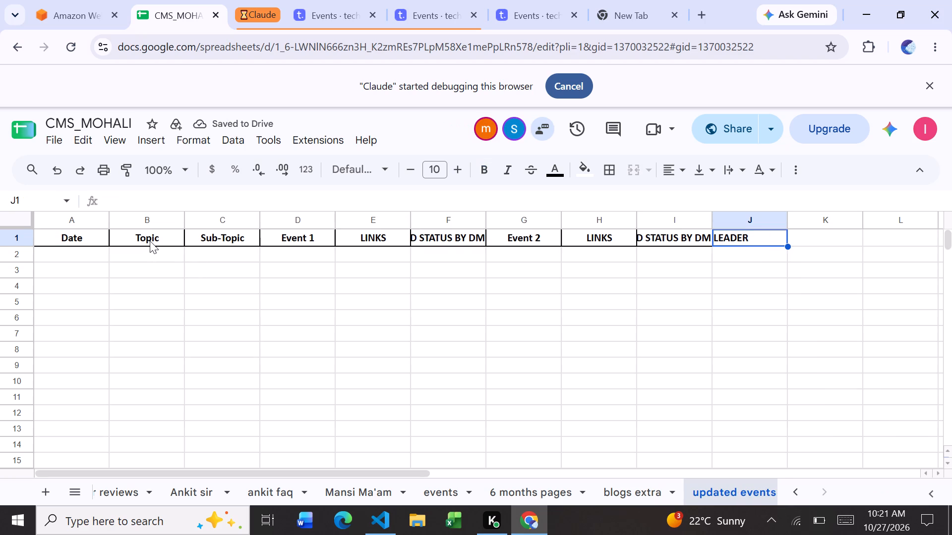
click(231, 232)
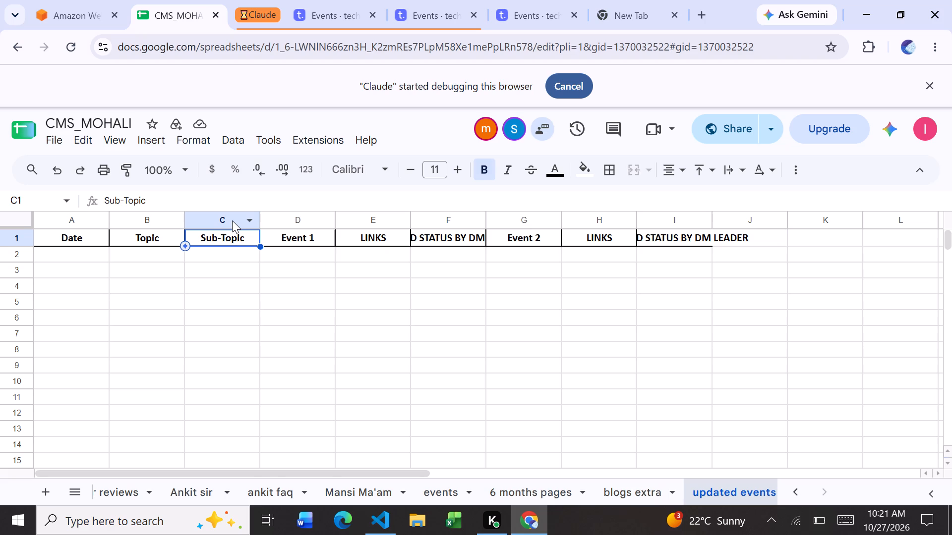
right_click(232, 220)
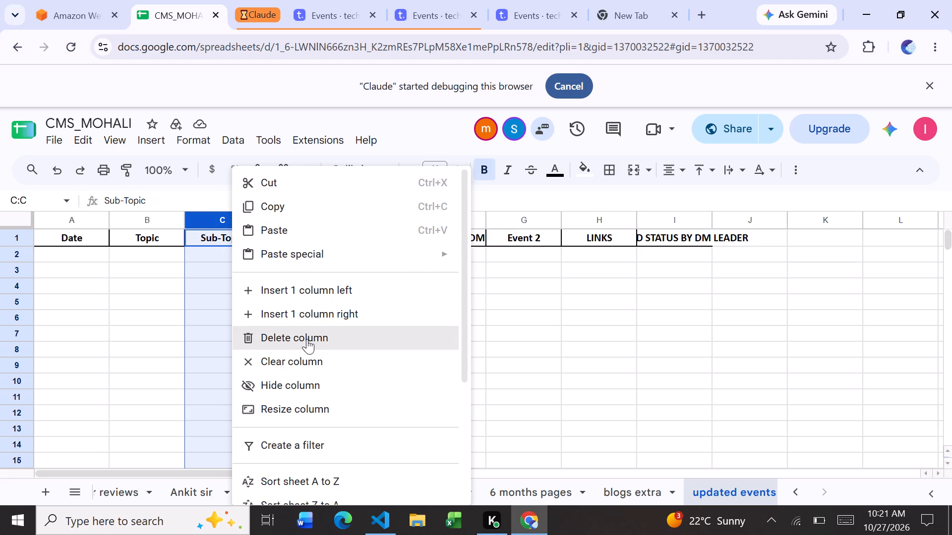
click(307, 339)
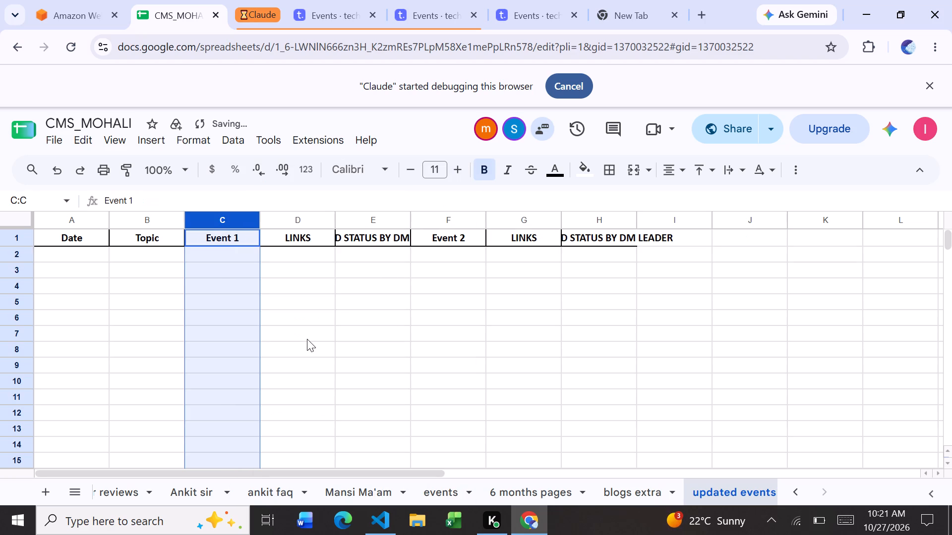
Delete the Topic column from the "updated events" sheet.
click(158, 237)
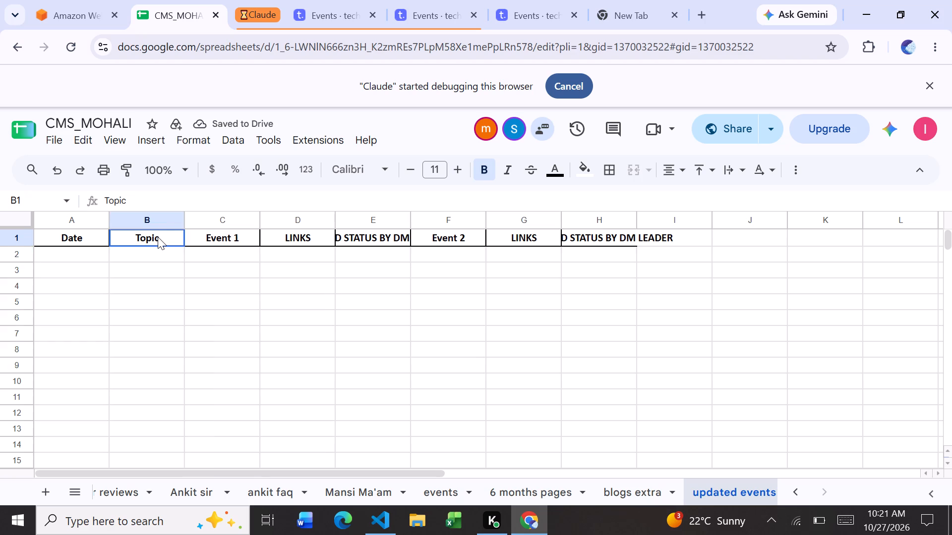
click(158, 220)
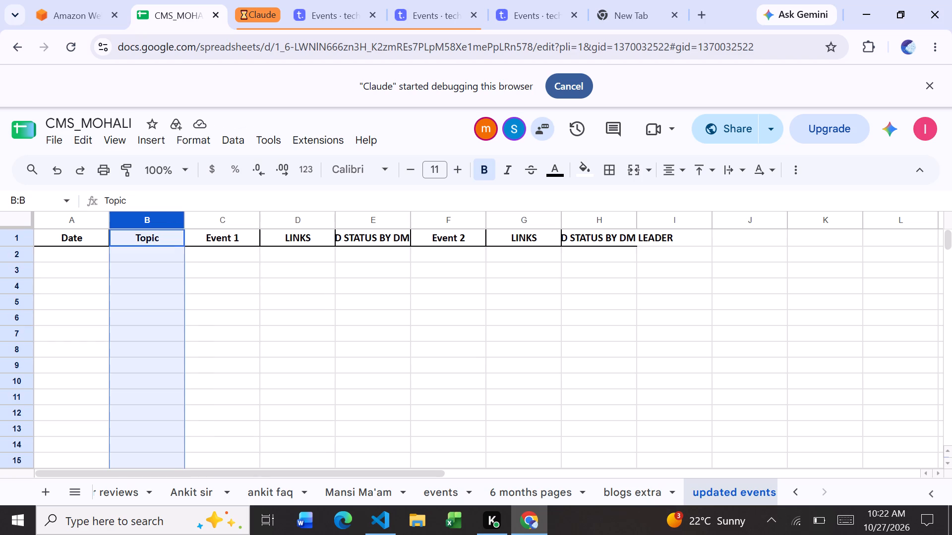
key(Delete)
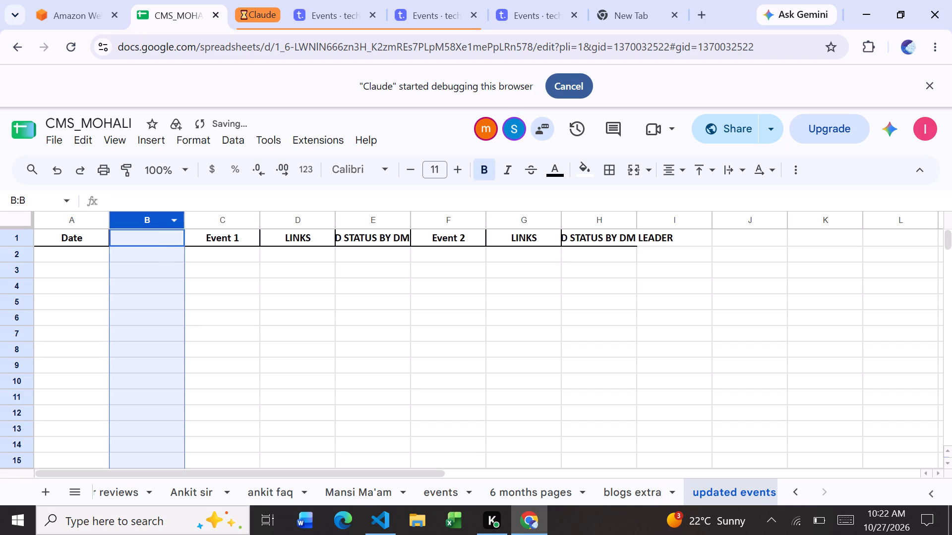
right_click(154, 224)
right_click(154, 224)
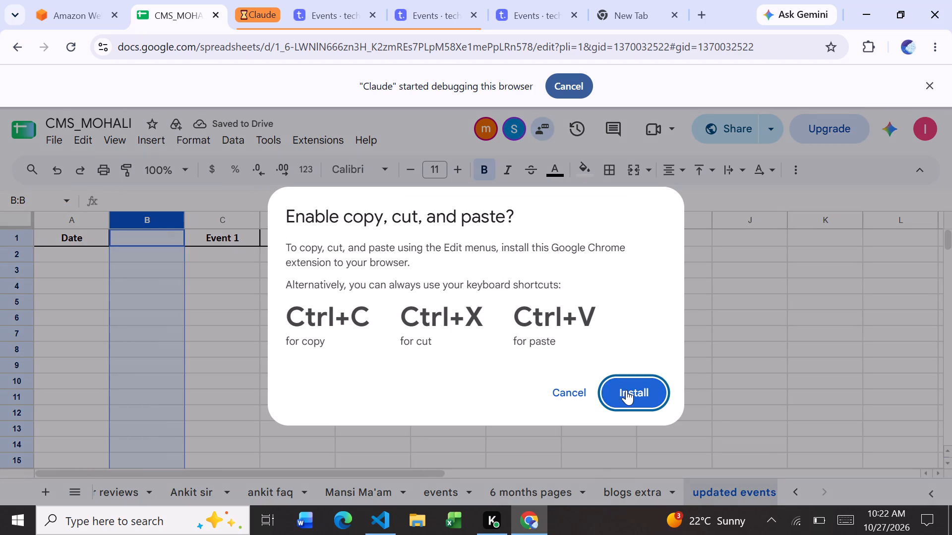
click(575, 394)
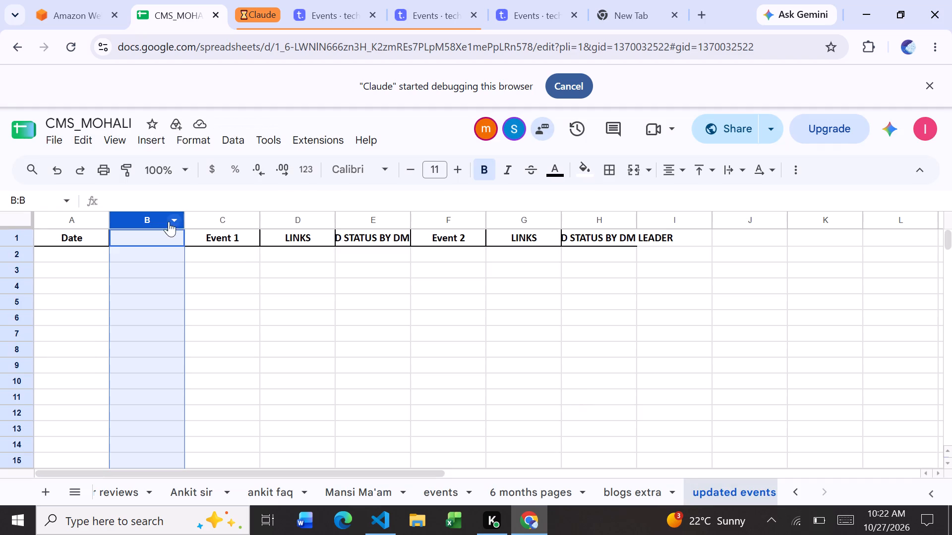
right_click(165, 221)
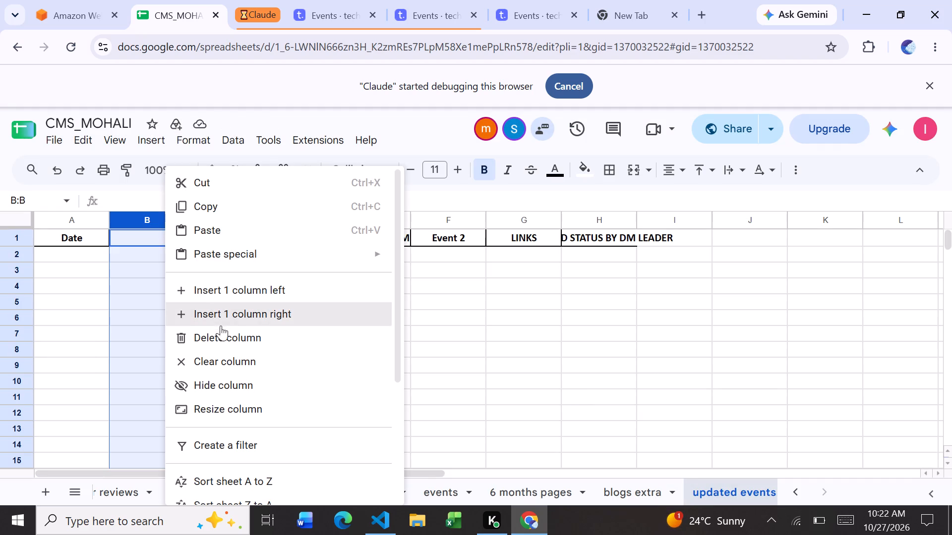
click(227, 335)
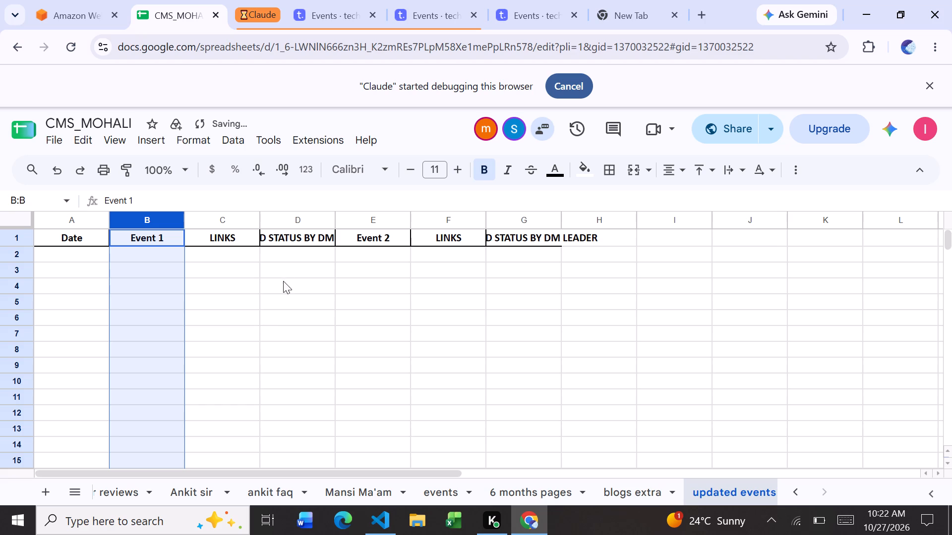
Clear the Event 2 header and the LINKS and CHECKED STATUS BY DM LEADER headers that follow it, in cells E1:H1.
click(292, 240)
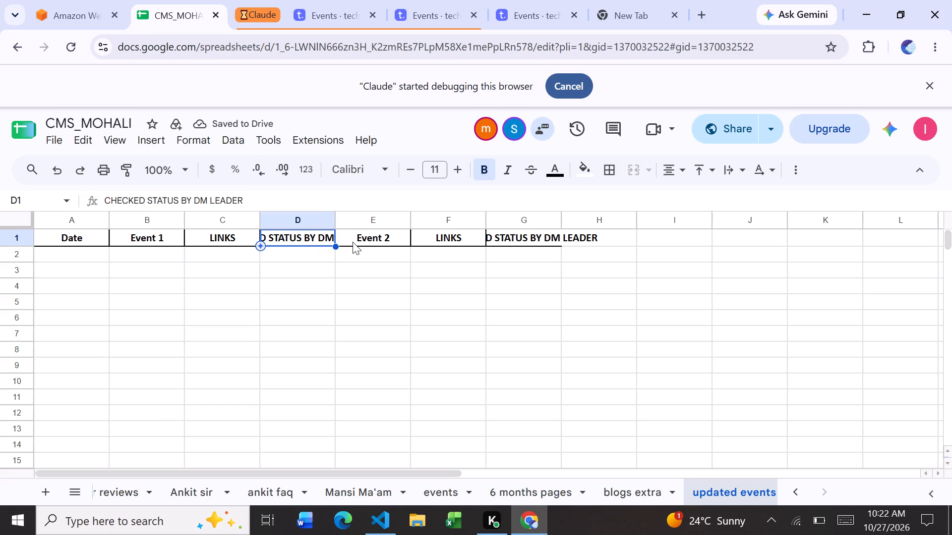
click(353, 242)
drag(353, 242, 600, 236)
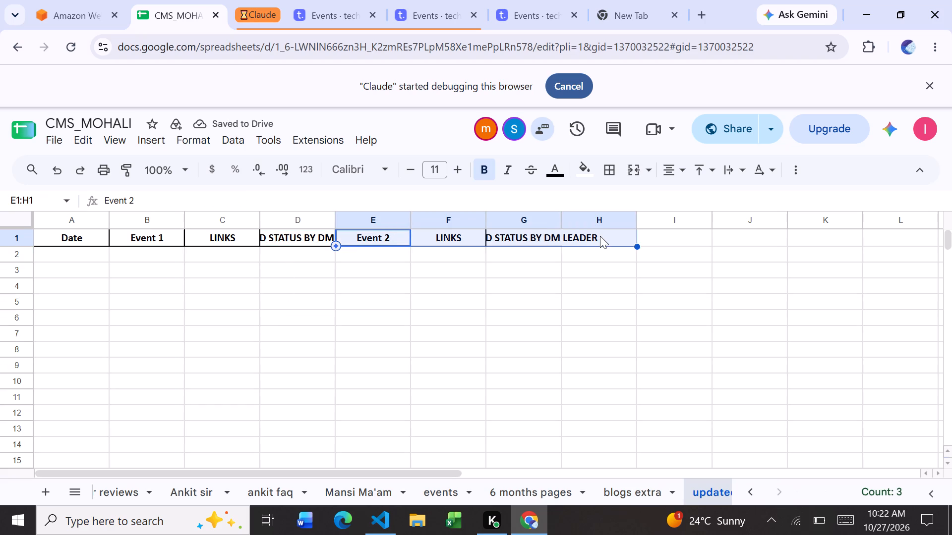
key(BackSpace)
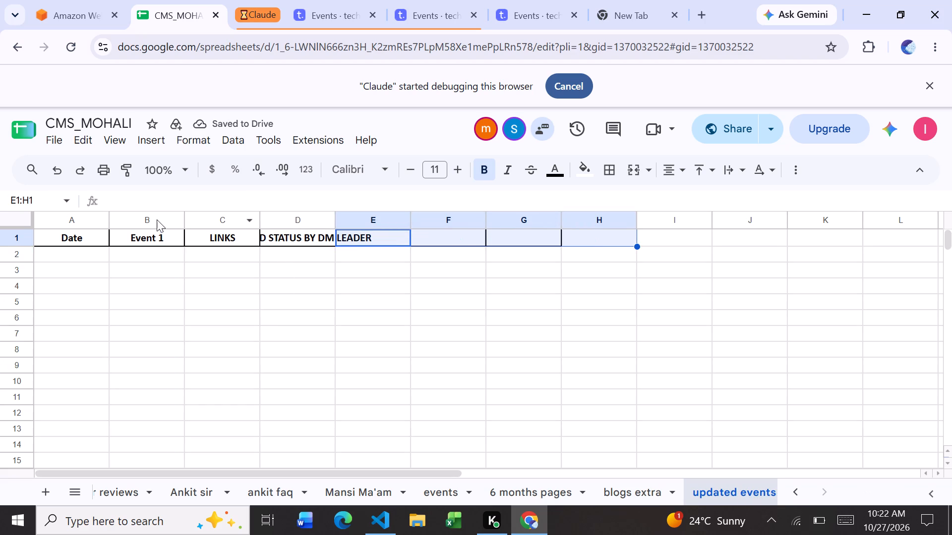
Widen the Event 1, LINKS and CHECKED STATUS BY DM LEADER columns, making LINKS the widest and fitting the status column to its full header.
drag(185, 217, 232, 217)
drag(307, 219, 392, 219)
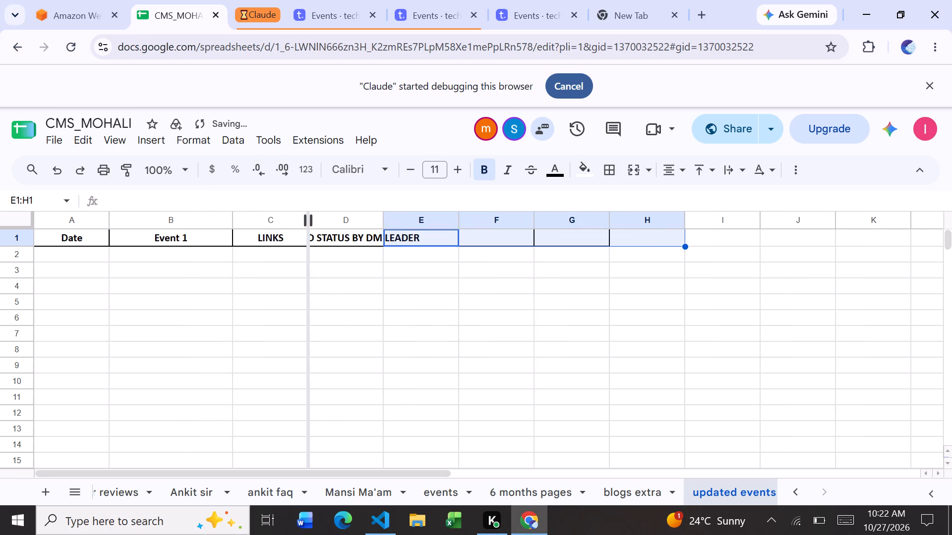
drag(392, 219, 418, 219)
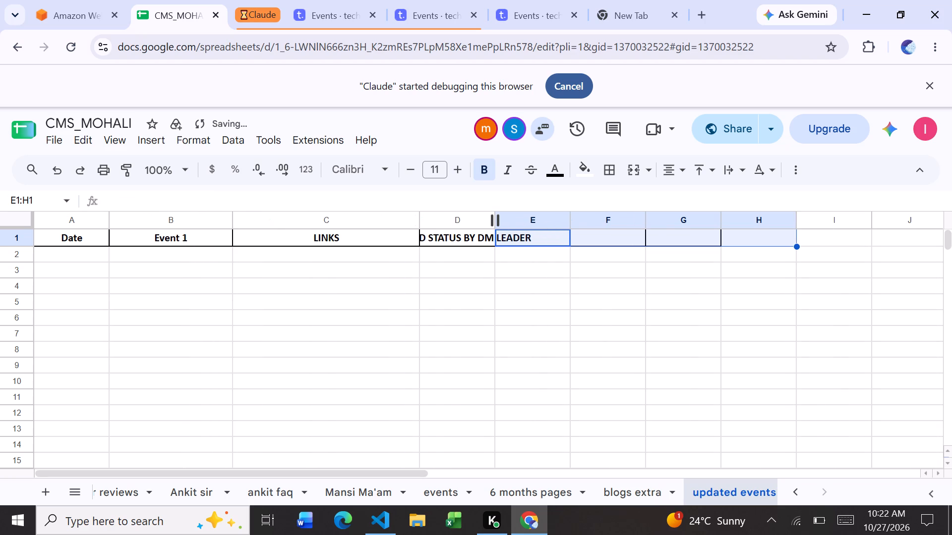
drag(495, 217, 684, 212)
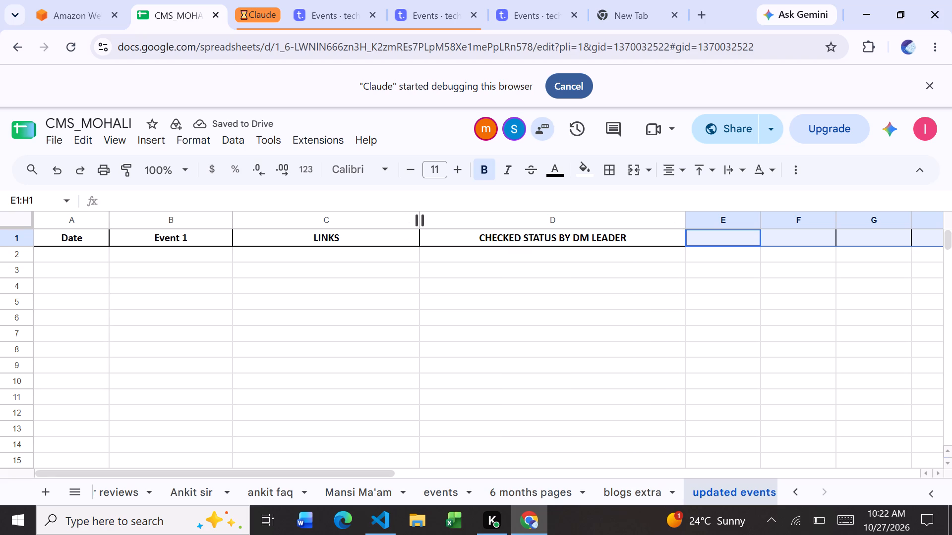
drag(420, 226, 486, 227)
drag(486, 227, 515, 228)
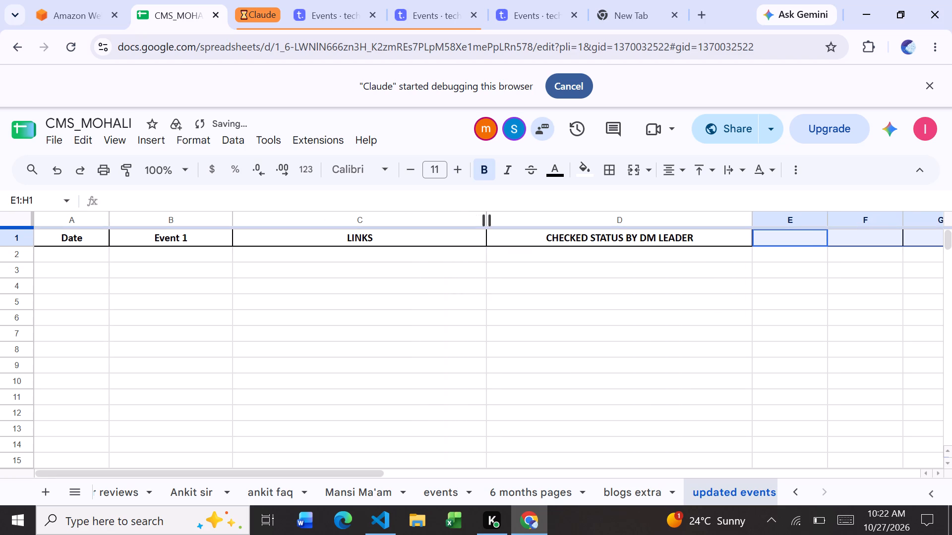
drag(515, 228, 581, 229)
drag(486, 215, 578, 215)
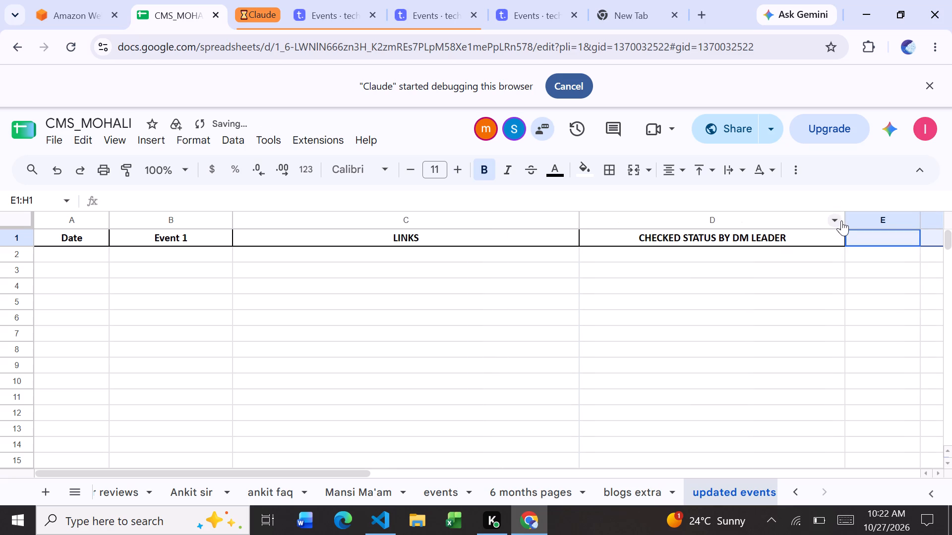
drag(846, 220, 765, 226)
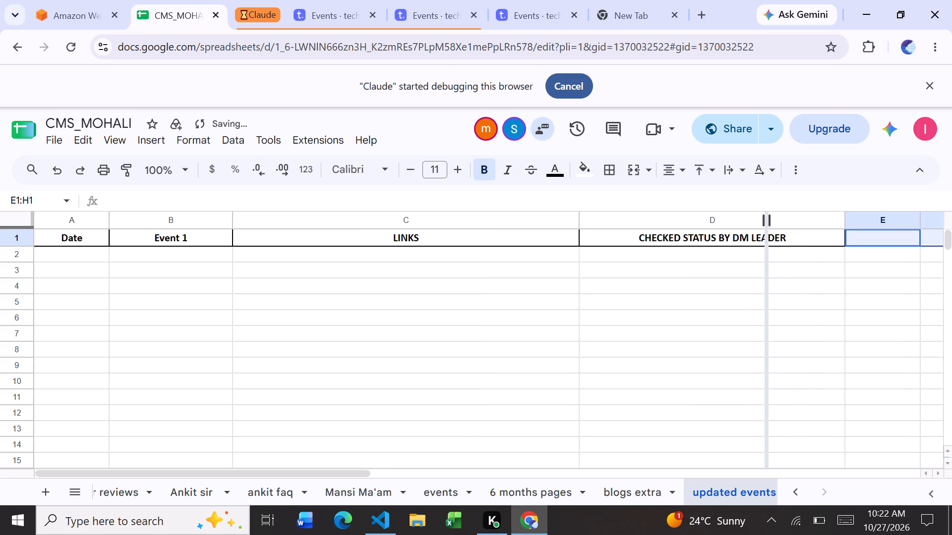
drag(765, 226, 741, 233)
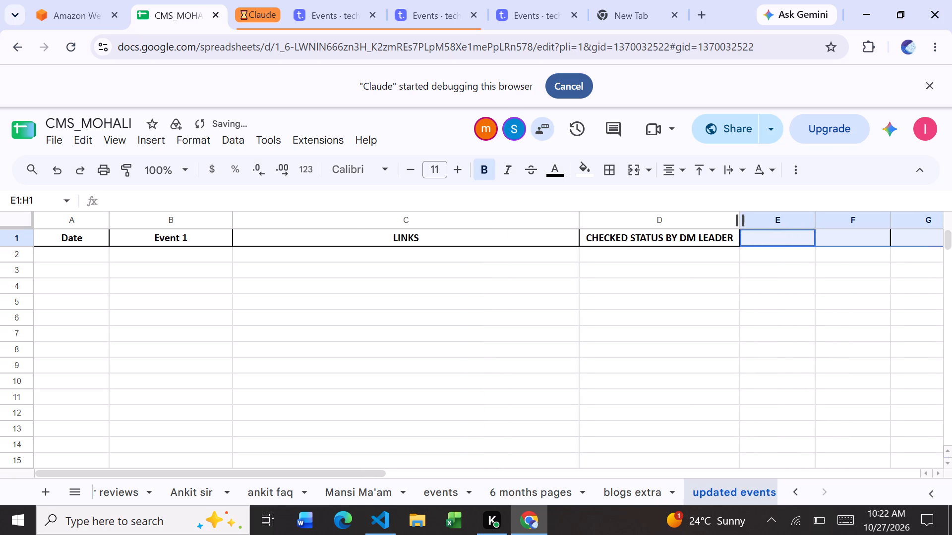
drag(741, 224, 712, 228)
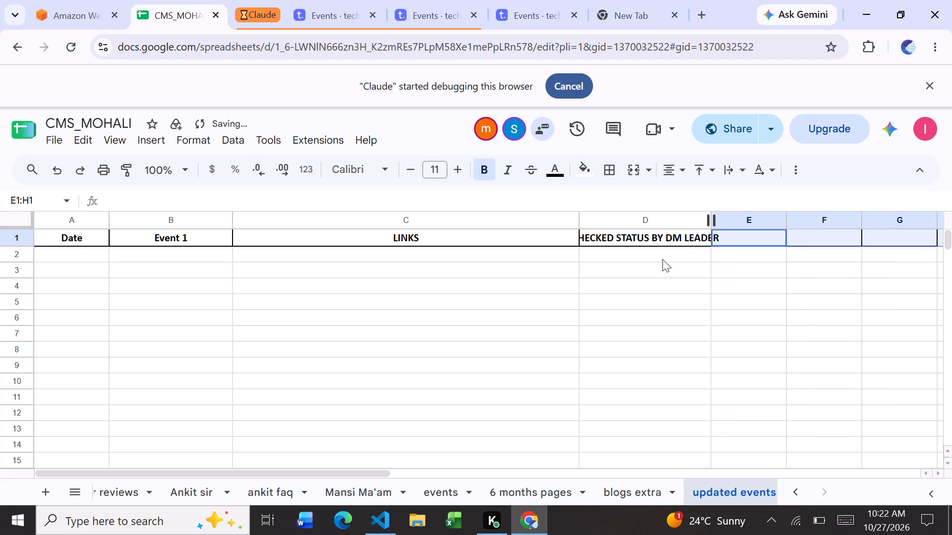
drag(714, 220, 750, 220)
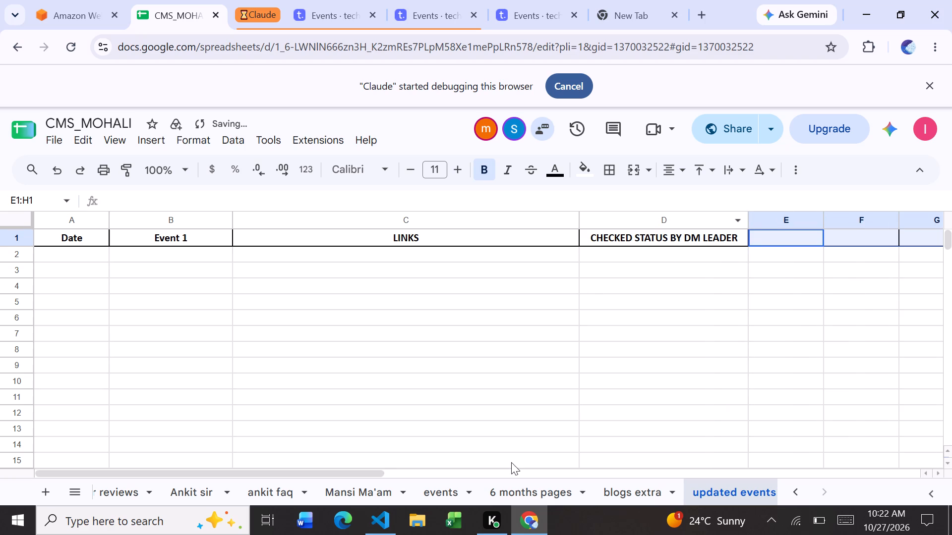
Examine the layout, status and link columns of the "blogs extra" and "6 months pages" sheets.
click(622, 495)
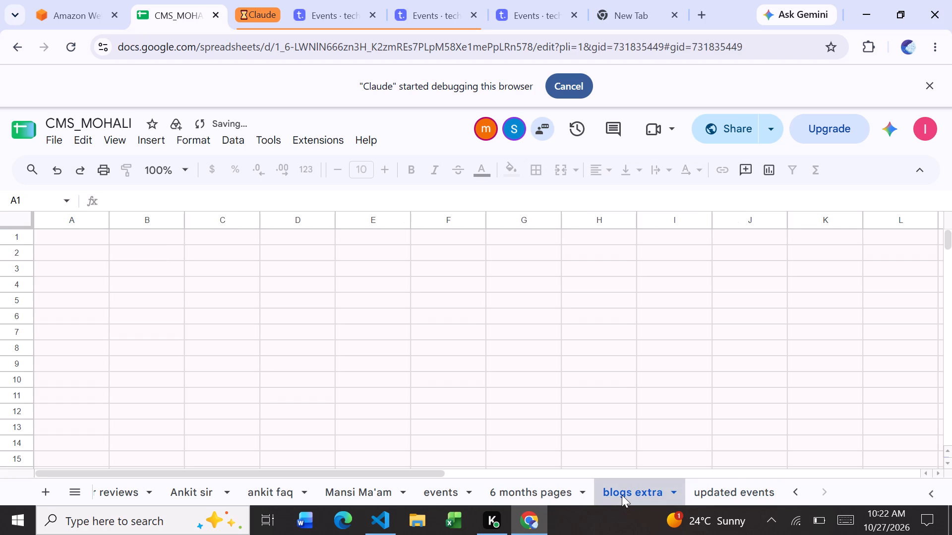
scroll(339, 425, right, 2)
scroll(339, 425, up, 10)
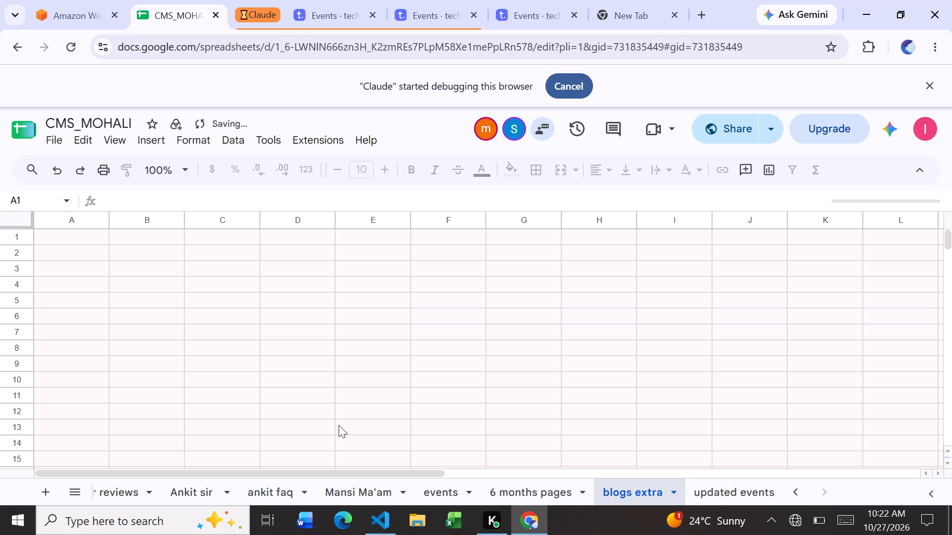
scroll(339, 425, up, 7)
scroll(339, 425, down, 6)
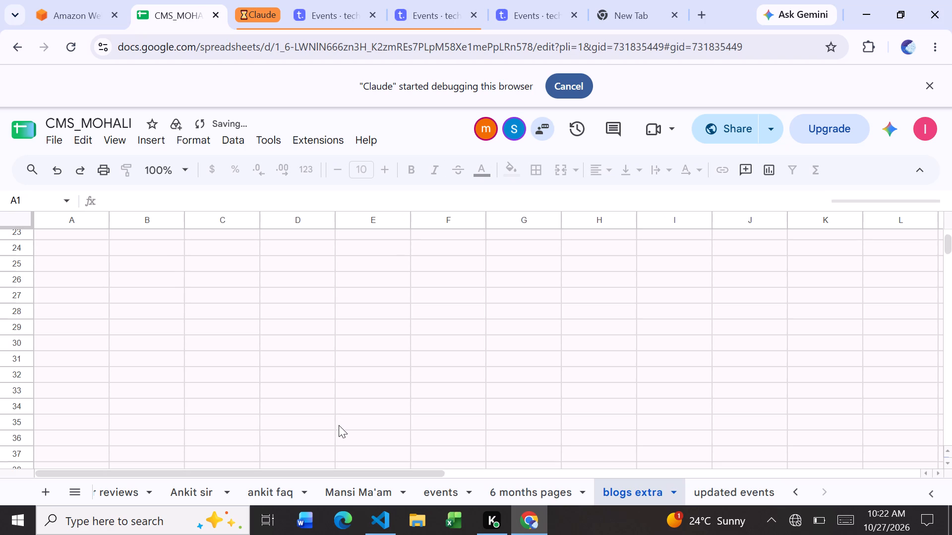
scroll(339, 425, down, 2)
click(634, 487)
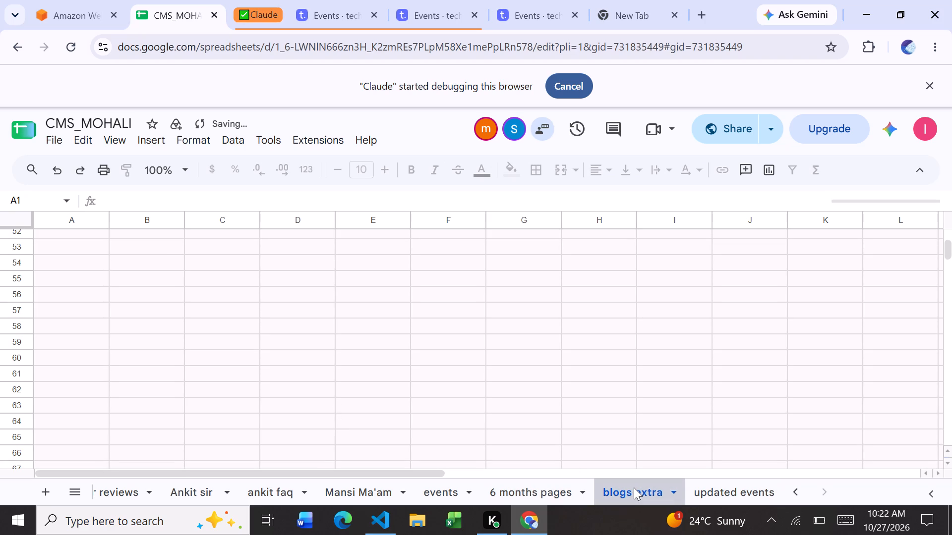
scroll(470, 340, down, 5)
scroll(470, 340, up, 7)
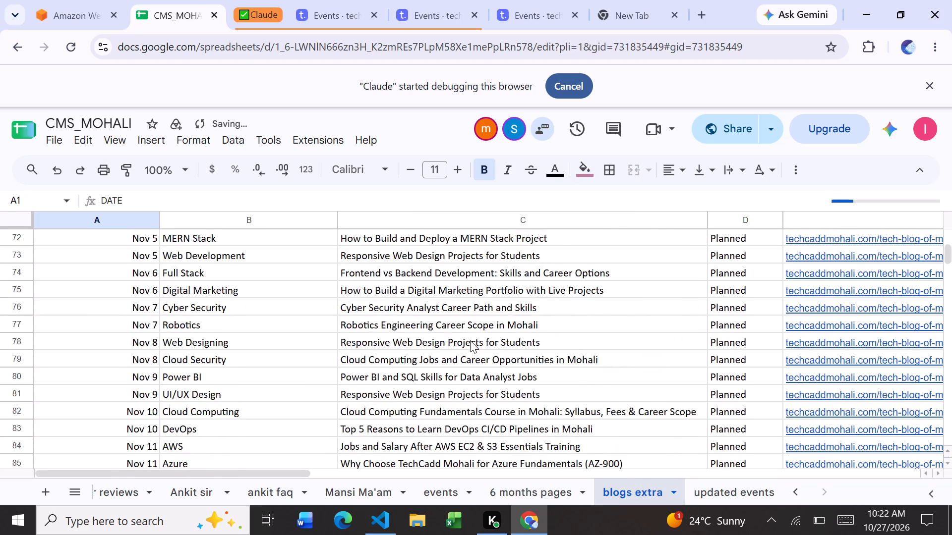
scroll(470, 340, up, 13)
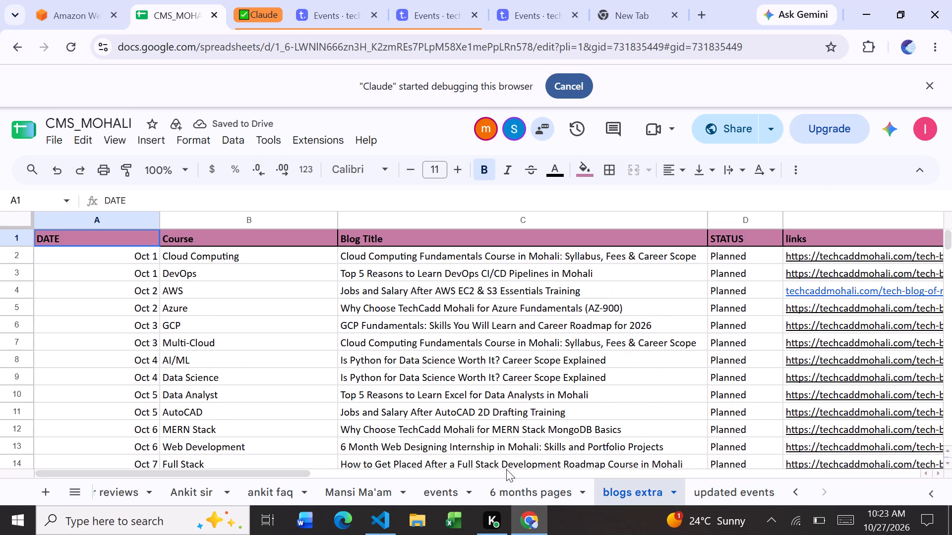
click(522, 490)
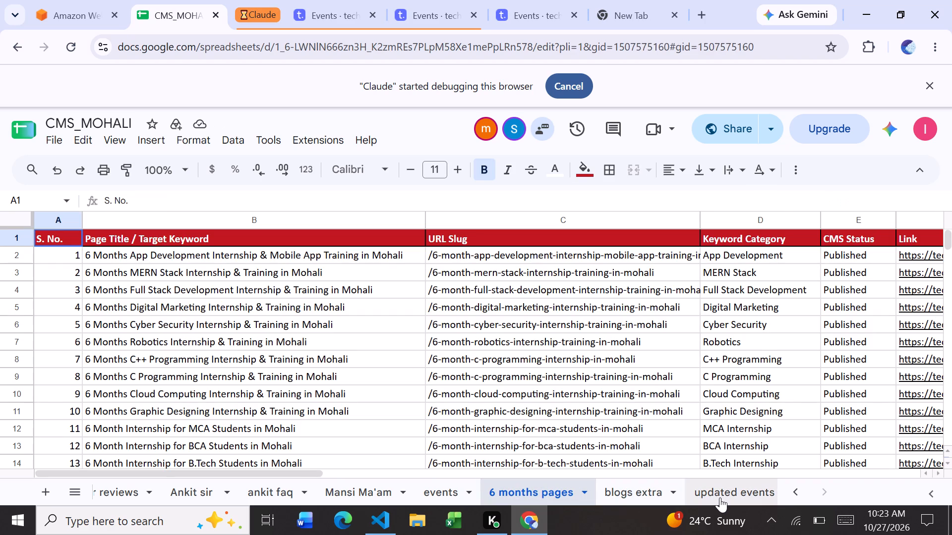
click(631, 493)
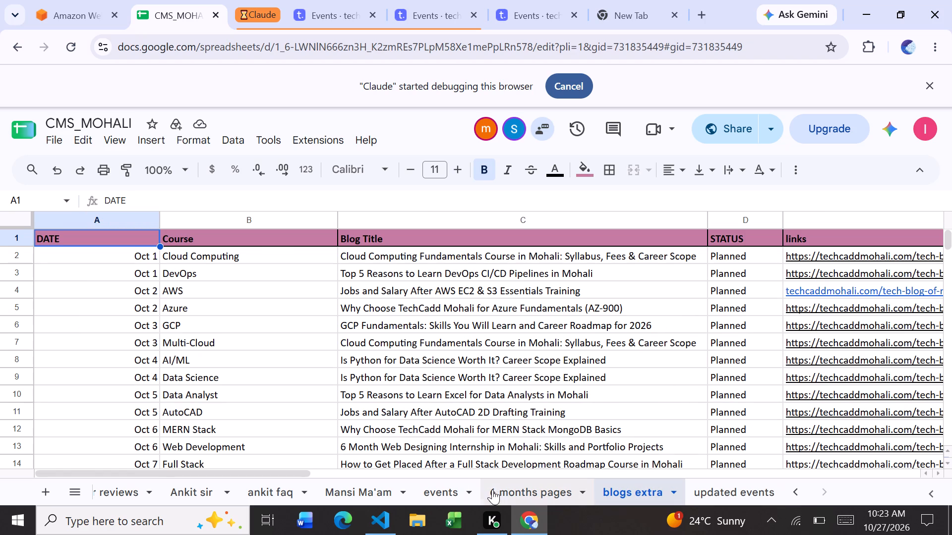
click(515, 489)
scroll(613, 399, up, 2)
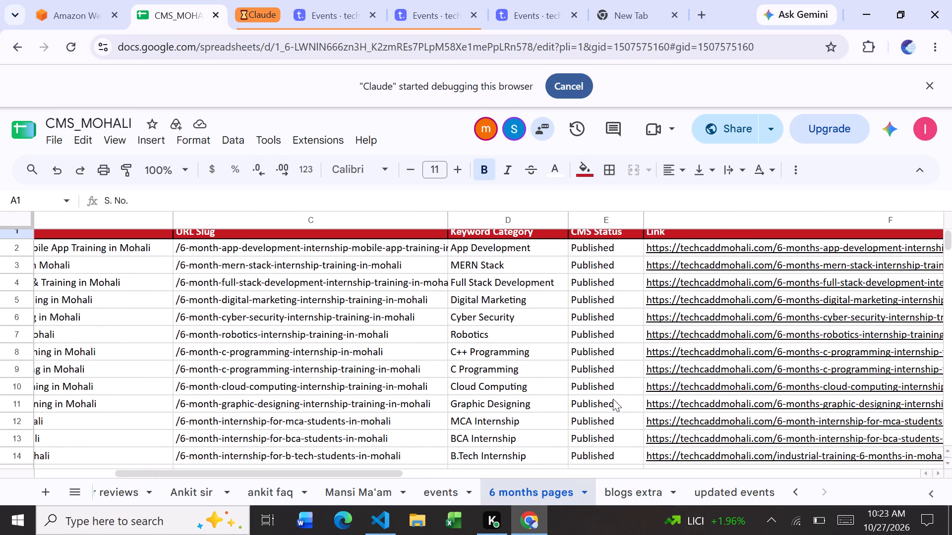
scroll(613, 399, up, 1)
scroll(751, 312, left, 3)
scroll(751, 312, right, 8)
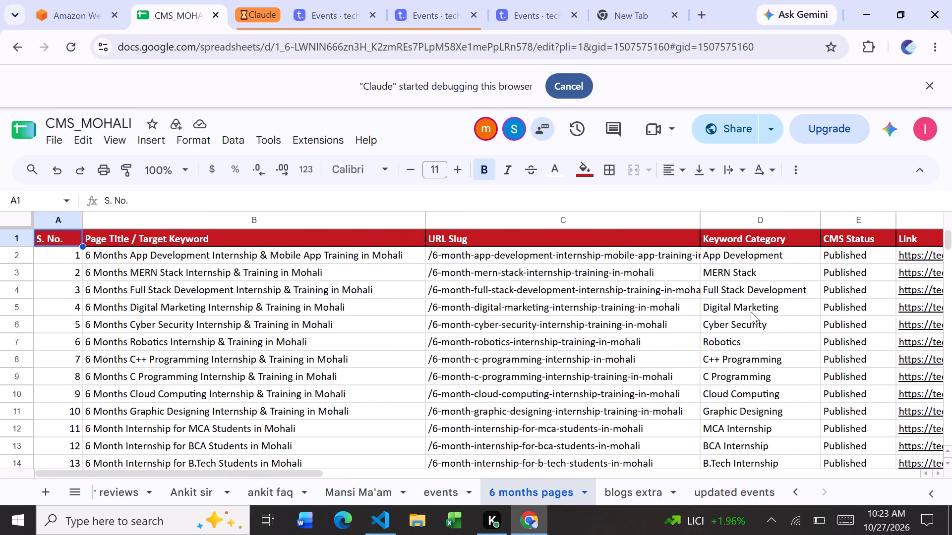
Copy the status dropdown from cell F2 of the "events" sheet into cell D2 of "updated events".
click(438, 490)
scroll(716, 307, left, 2)
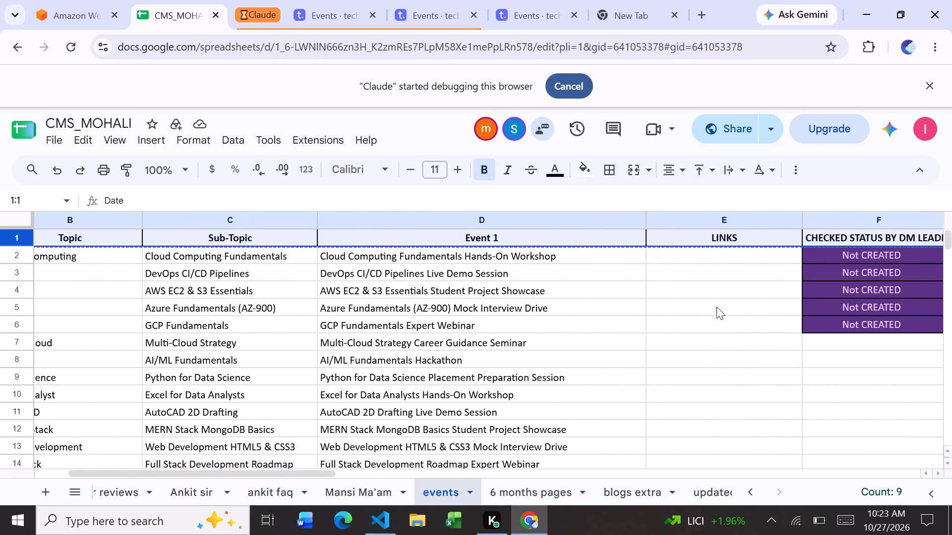
scroll(716, 307, left, 1)
click(790, 253)
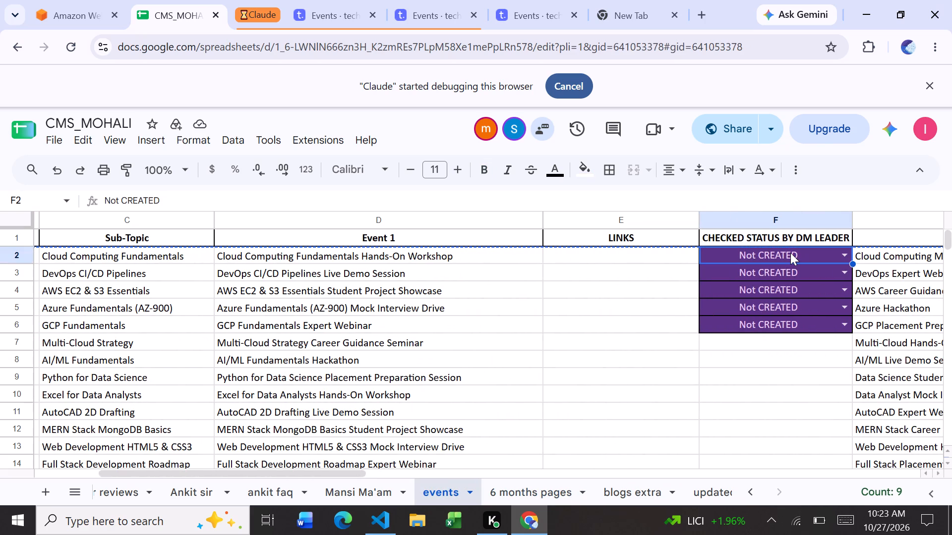
key(ctrl+c)
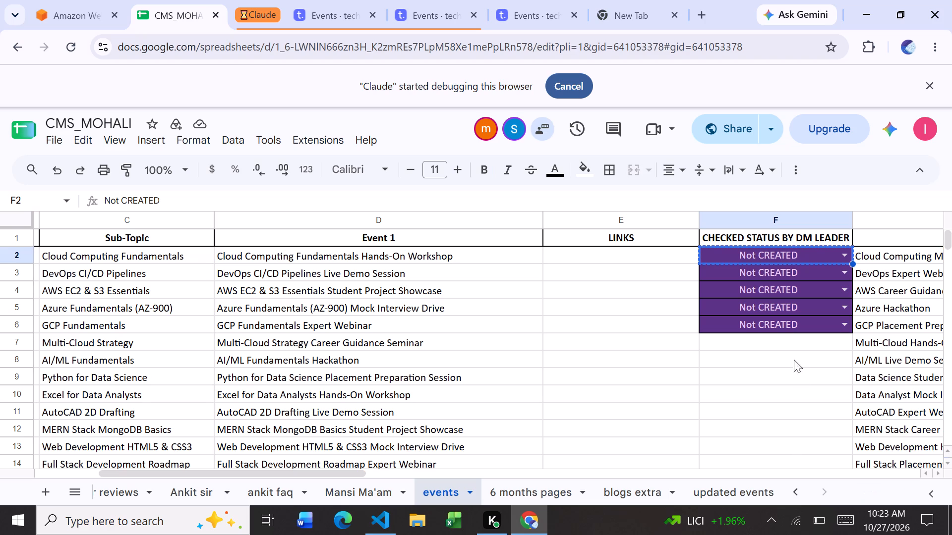
scroll(734, 484, left, 2)
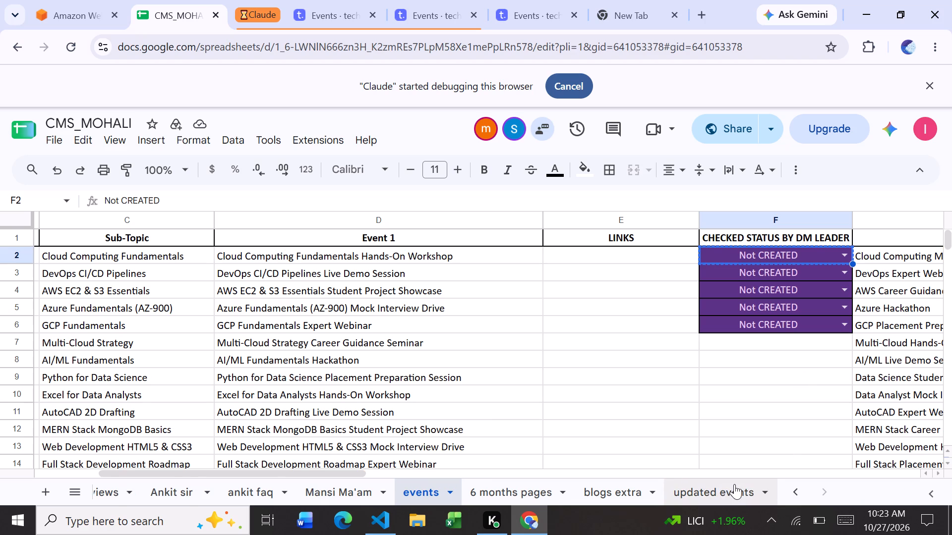
click(734, 484)
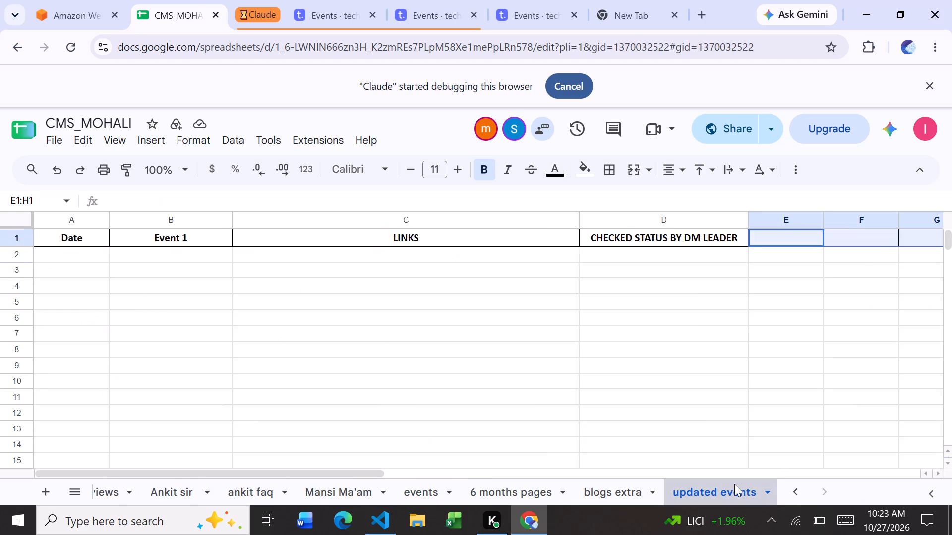
click(675, 257)
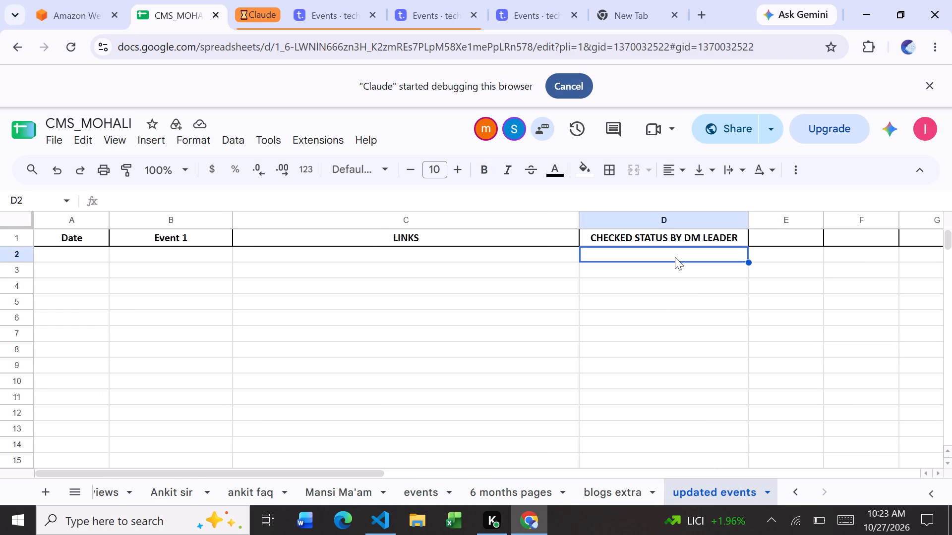
key(ctrl+v)
click(714, 260)
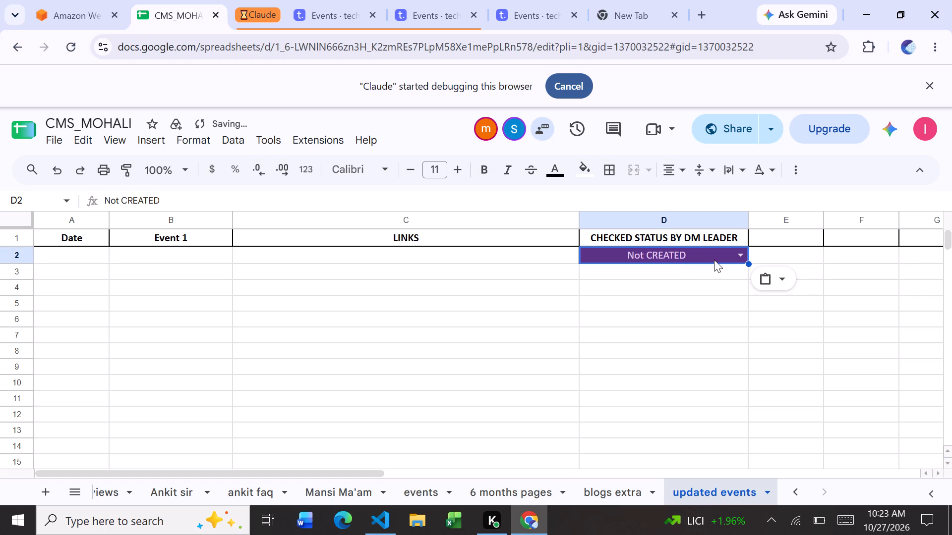
Add a dark blue CREATED option to the dropdown rule of cell D2 in the "updated events" sheet.
click(745, 256)
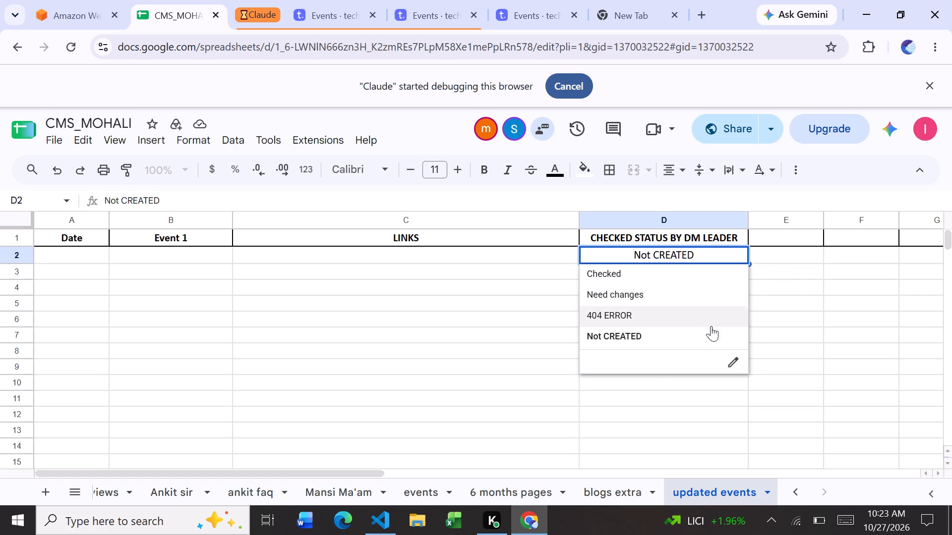
click(731, 358)
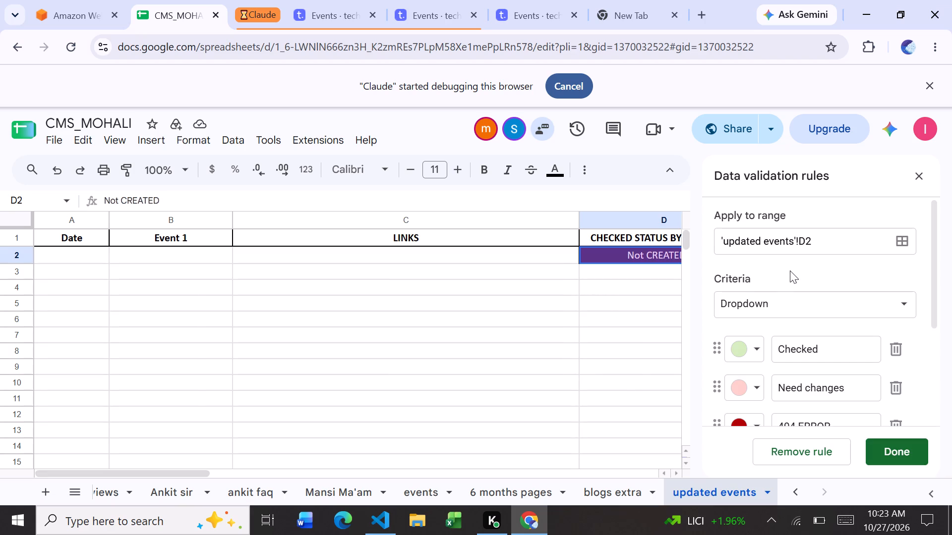
scroll(790, 270, down, 2)
scroll(790, 270, up, 1)
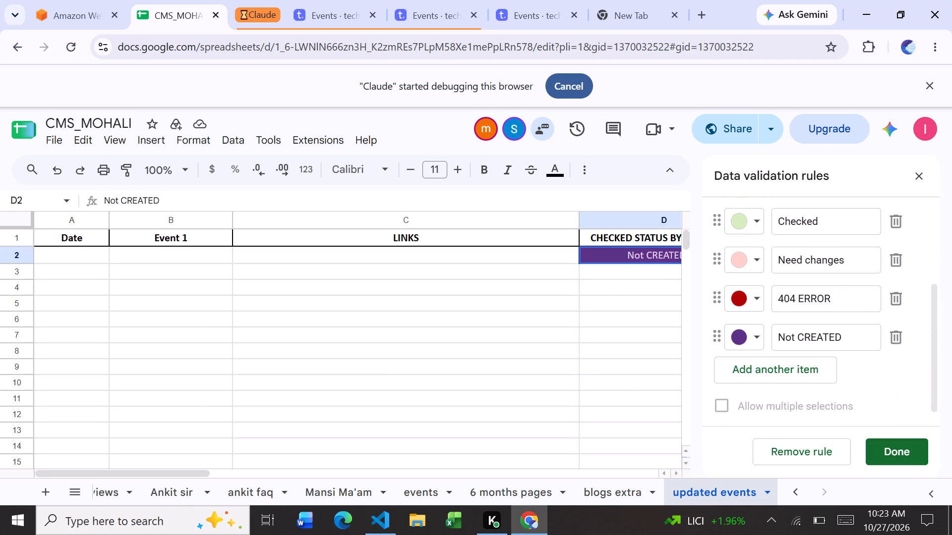
scroll(790, 270, up, 1)
scroll(790, 270, down, 1)
click(776, 335)
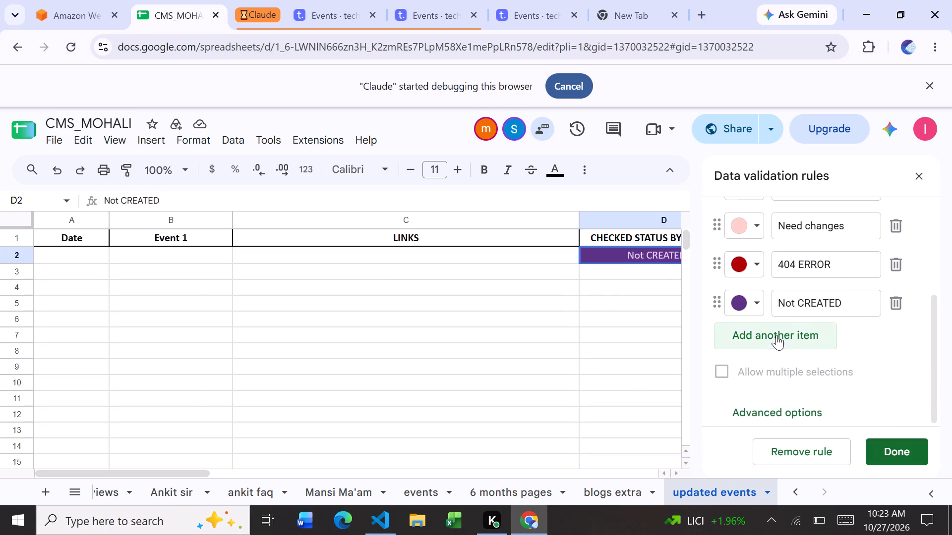
click(754, 341)
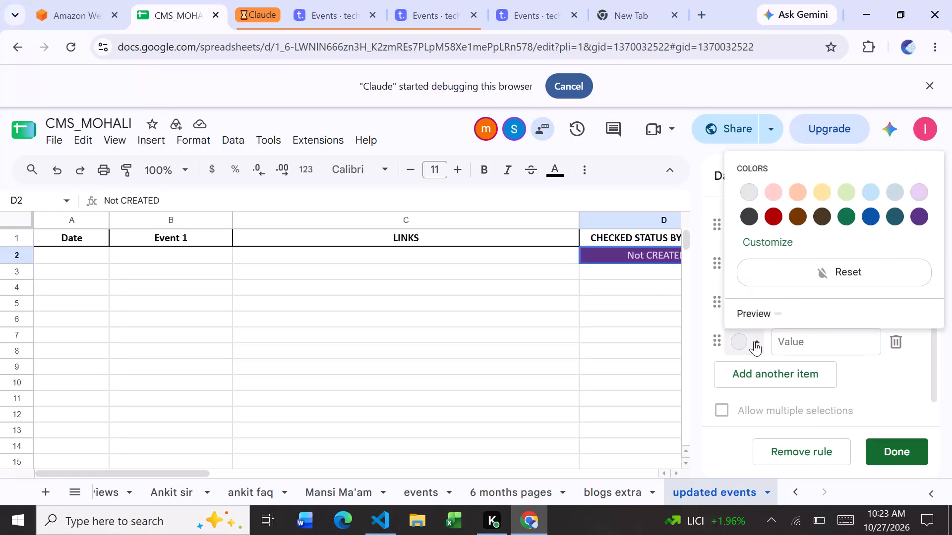
click(872, 218)
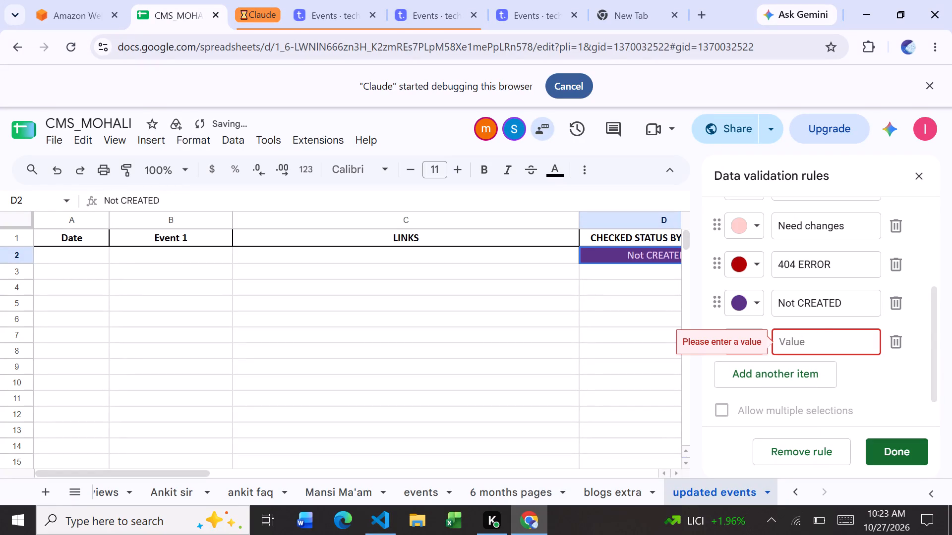
text(CRE)
click(804, 341)
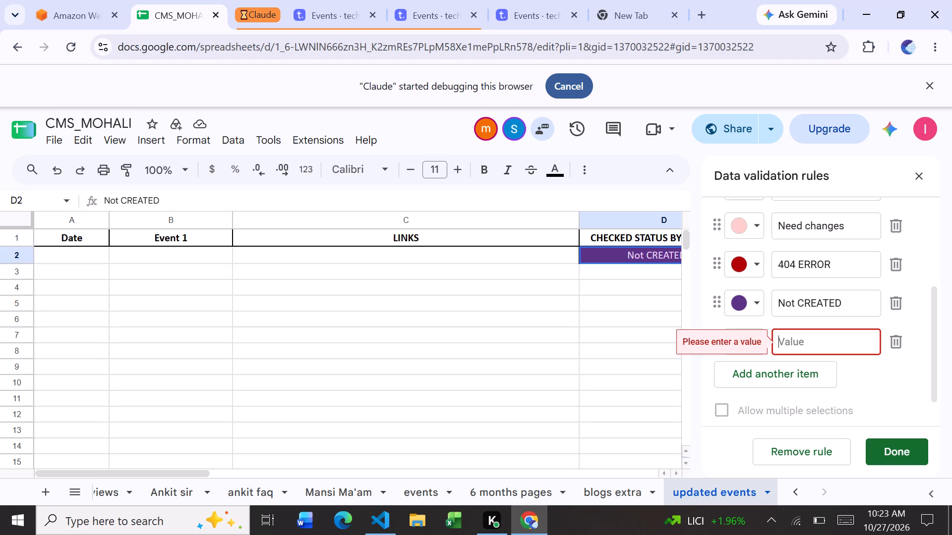
text(CREATED)
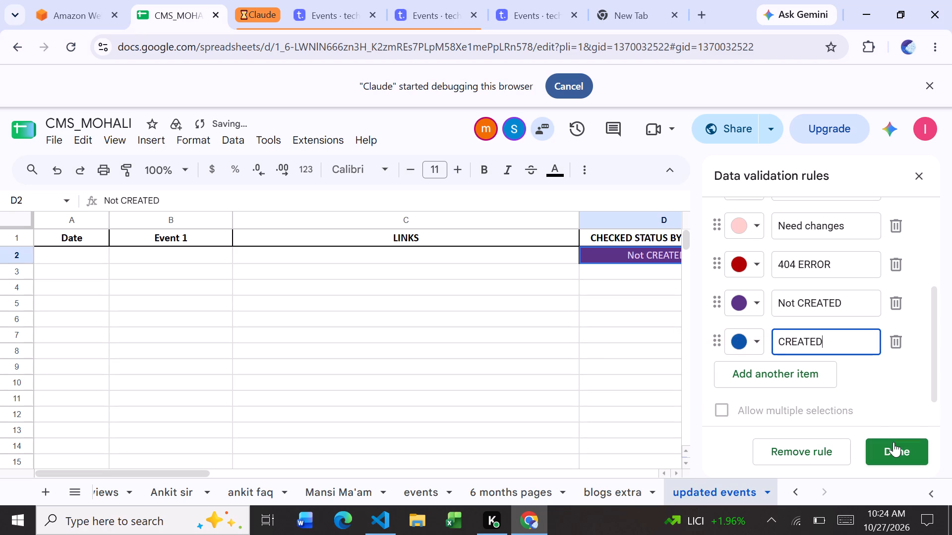
click(893, 442)
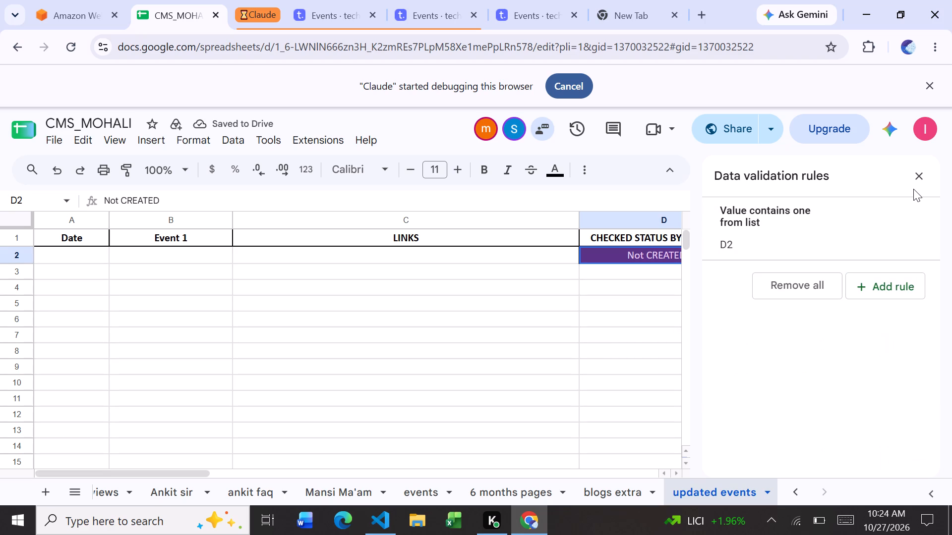
click(919, 180)
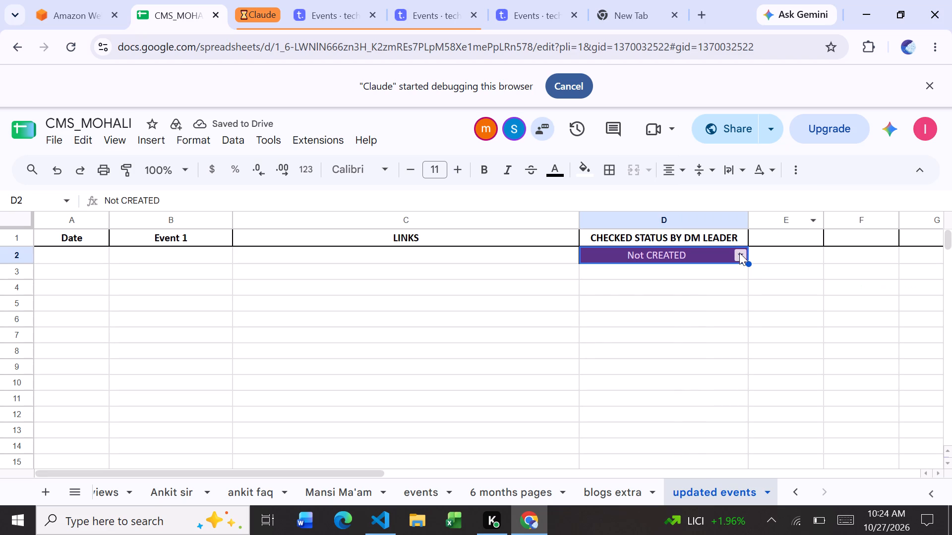
Set the status in cell D2 of "updated events" to CREATED.
click(739, 253)
click(610, 351)
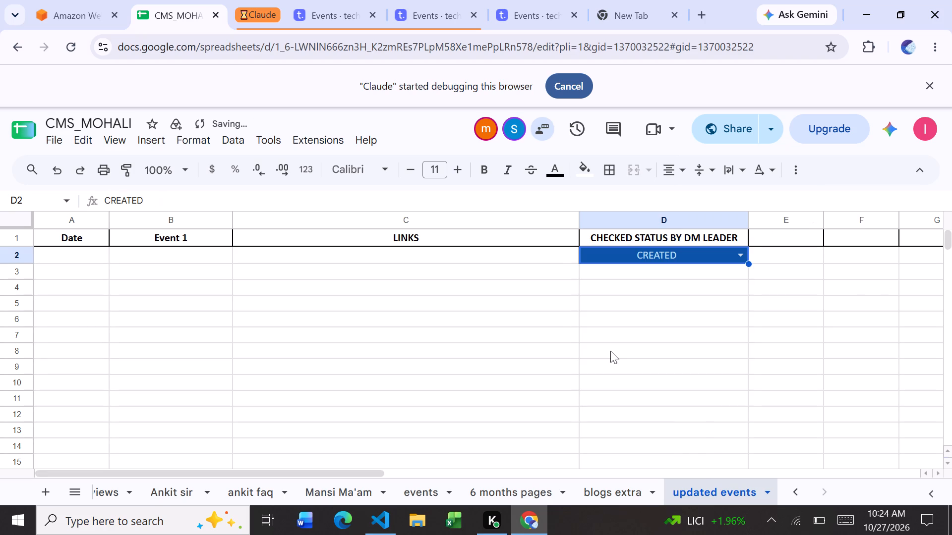
scroll(610, 351, right, 3)
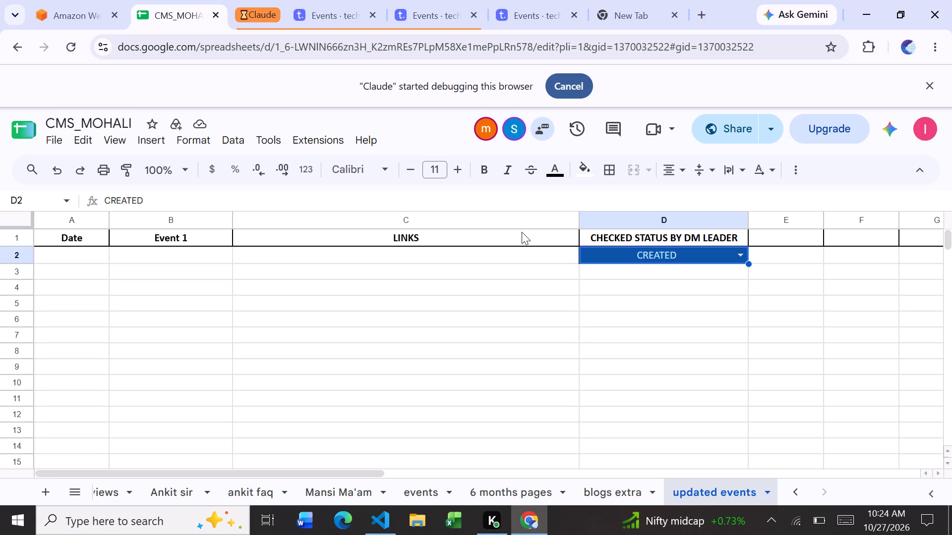
click(330, 13)
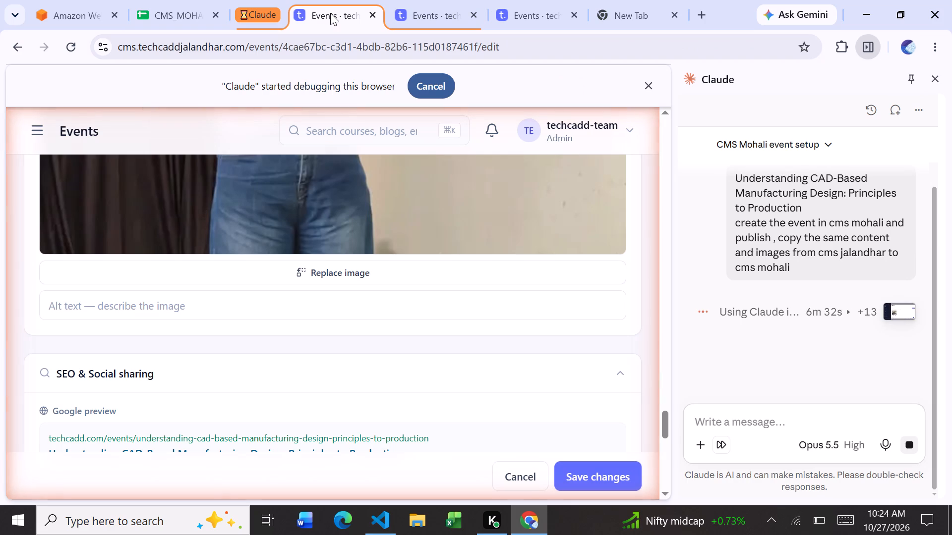
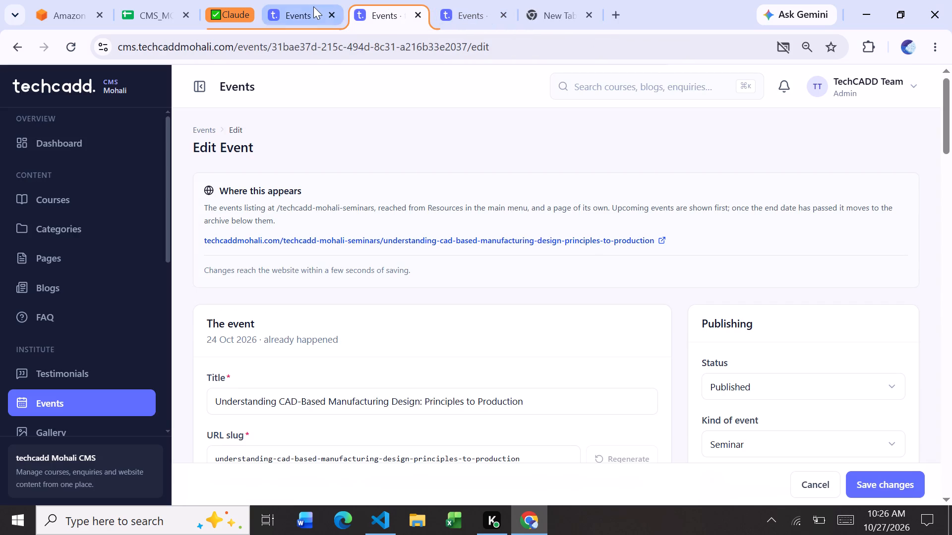
Examine the same event's live page on the Jalandhar website for comparison, closing the page after viewing.
click(313, 6)
scroll(345, 257, up, 12)
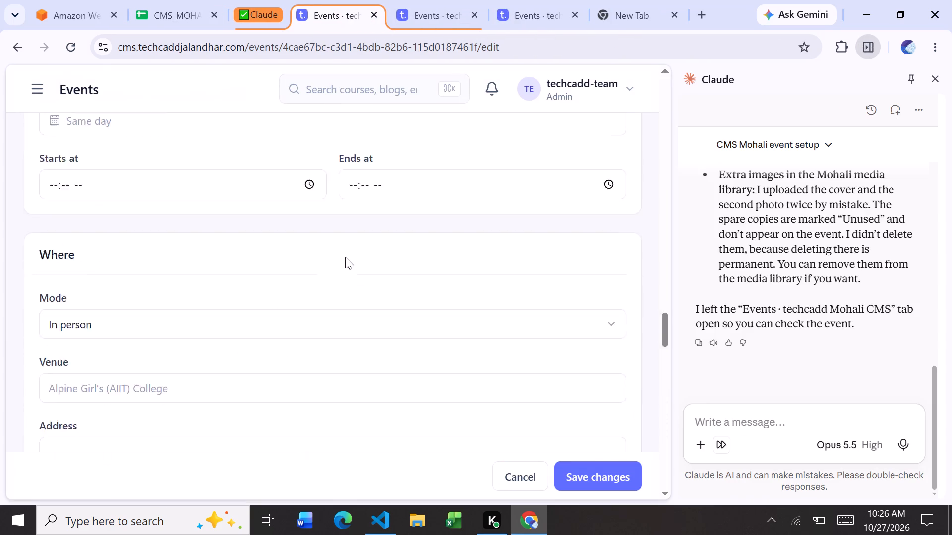
scroll(345, 257, up, 15)
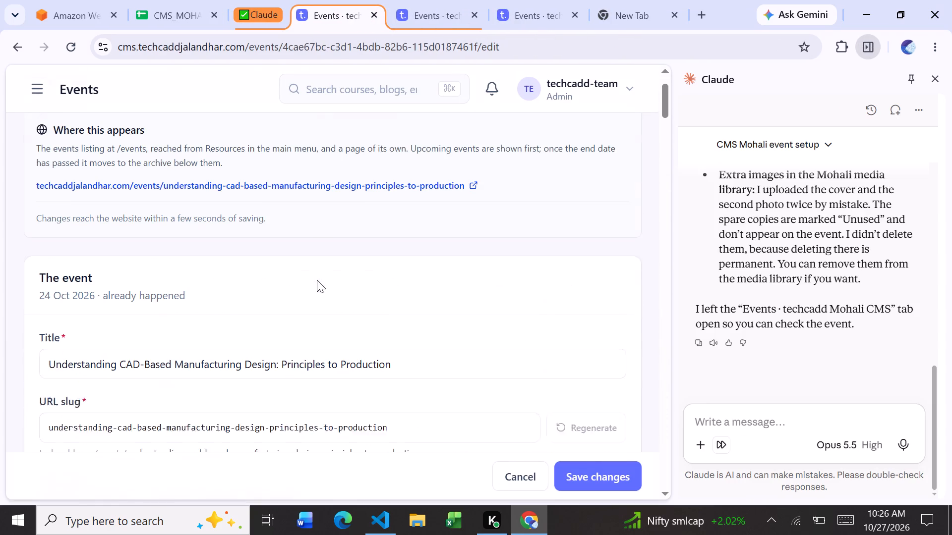
click(314, 257)
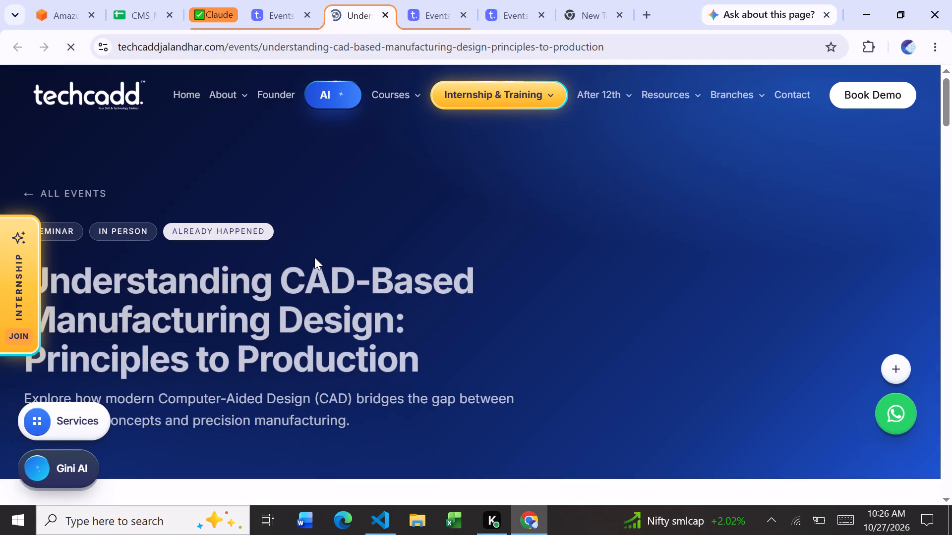
scroll(474, 296, down, 5)
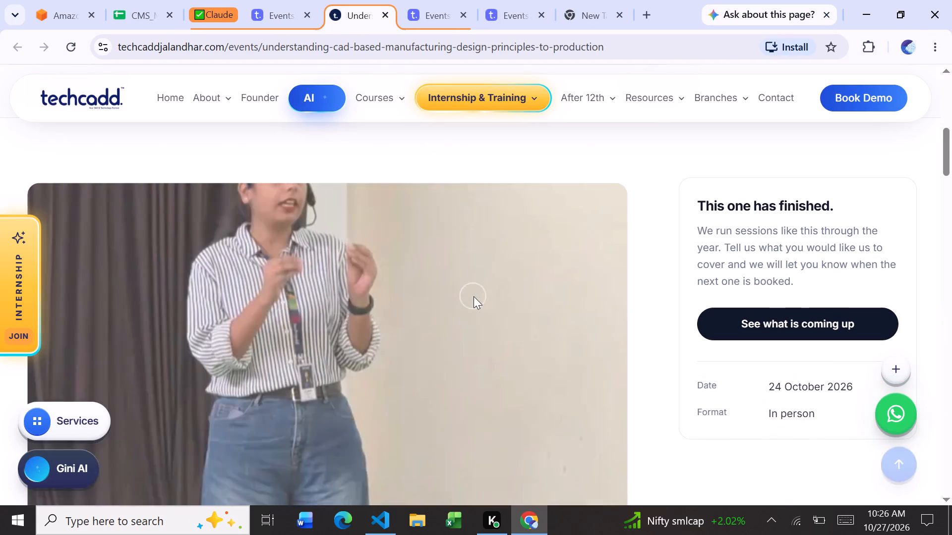
scroll(474, 296, up, 1)
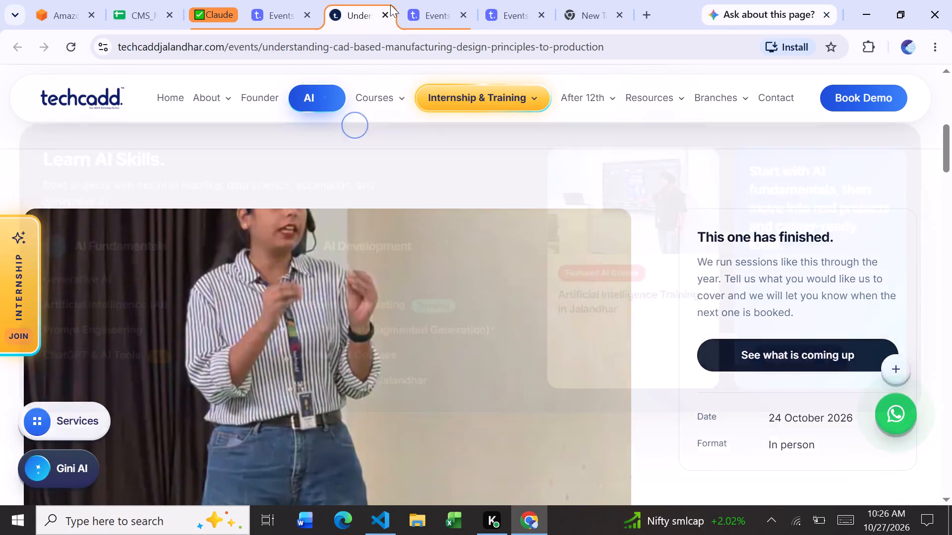
click(385, 17)
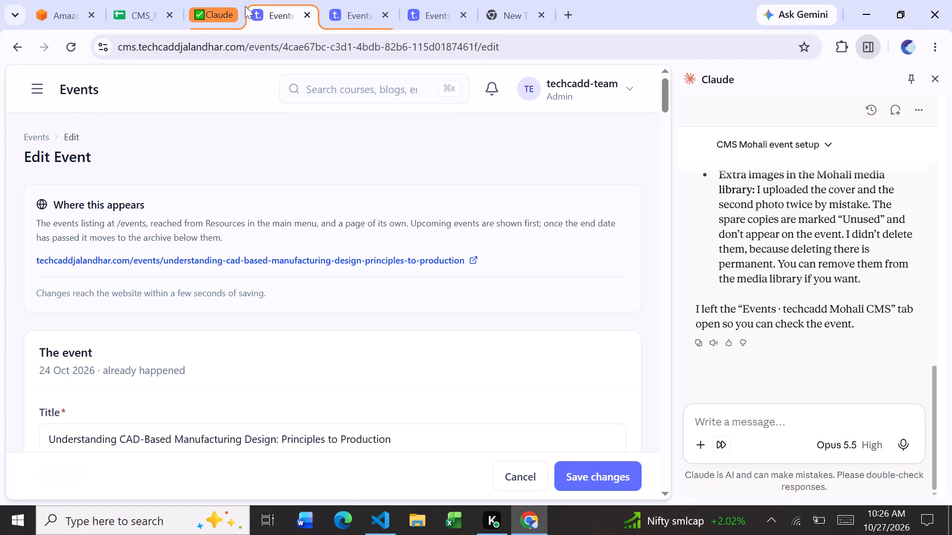
Close the Claude assistant and the Jalandhar CMS event editor.
click(935, 81)
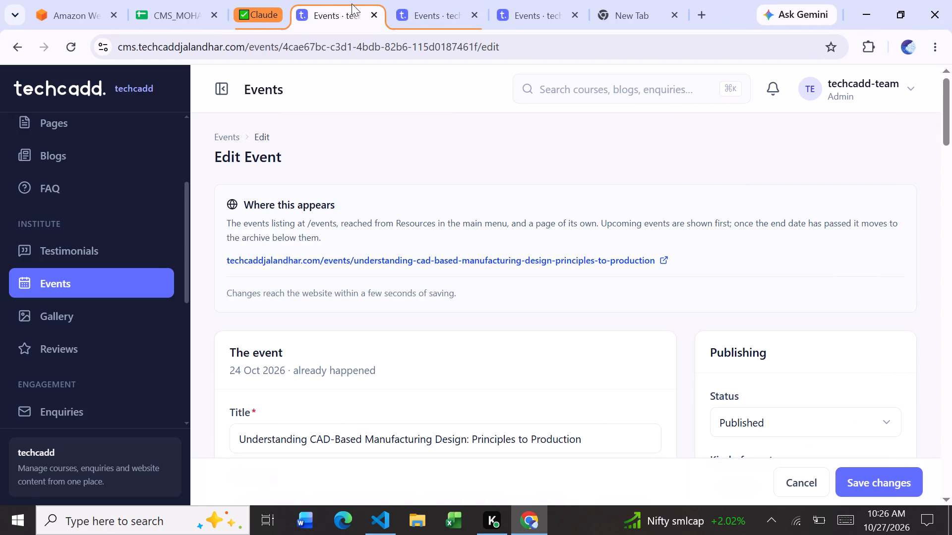
click(374, 11)
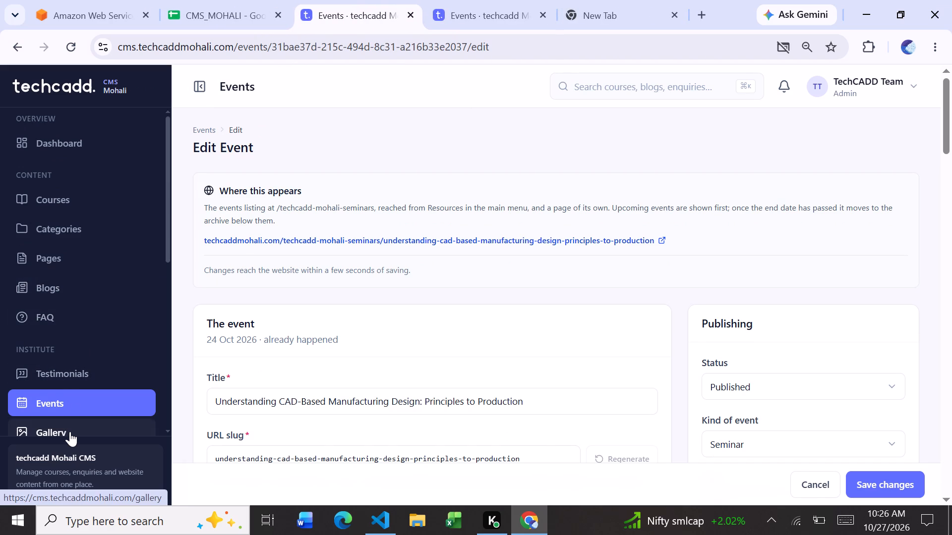
Open a blank new-review form in the Reviews section of the Mohali CMS and look through its fields.
scroll(70, 431, down, 1)
click(74, 414)
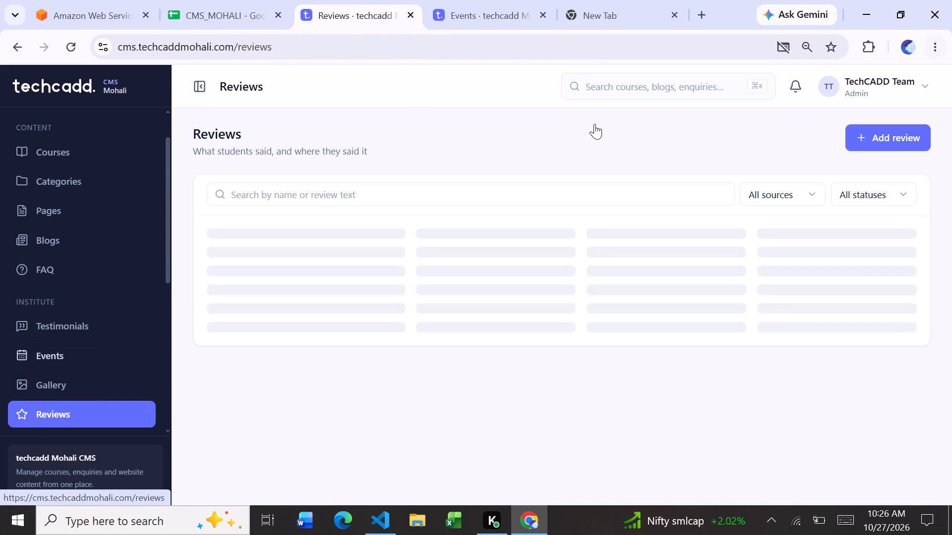
click(874, 140)
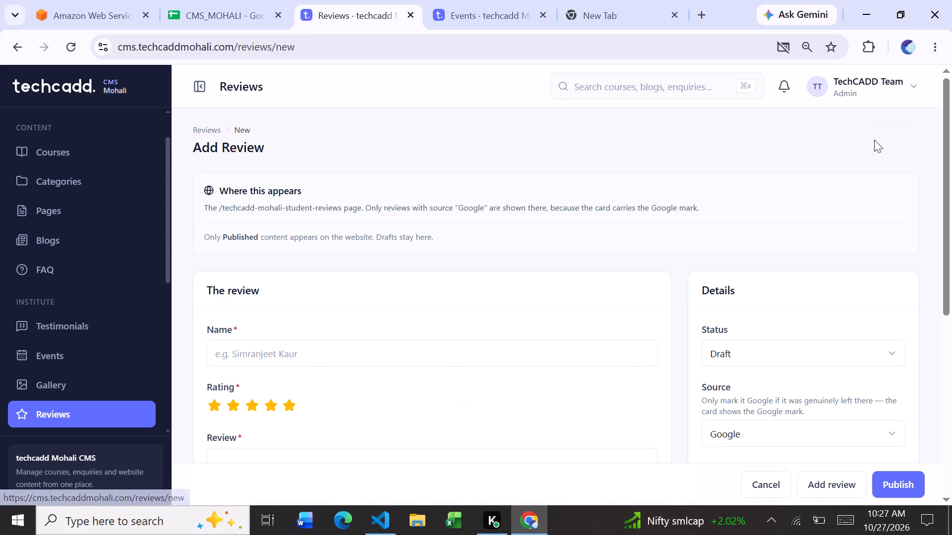
scroll(703, 392, down, 4)
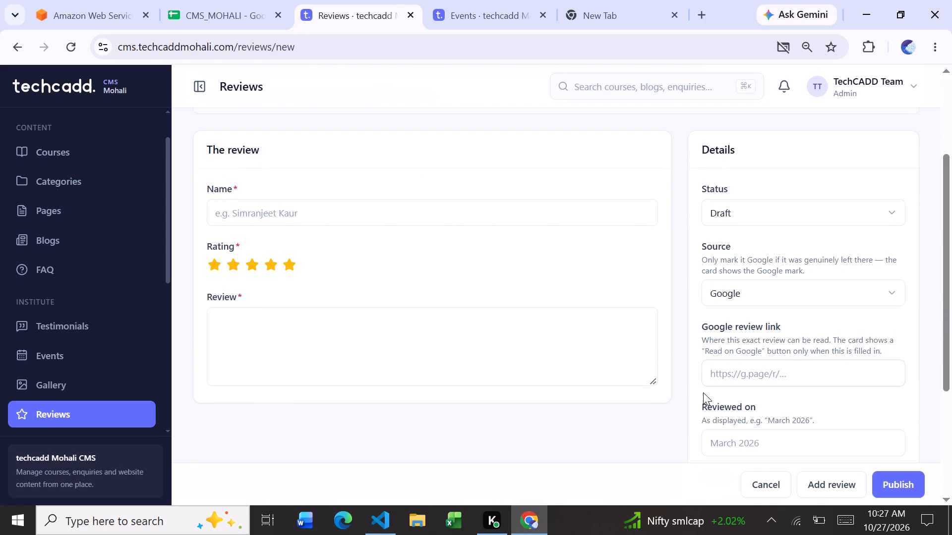
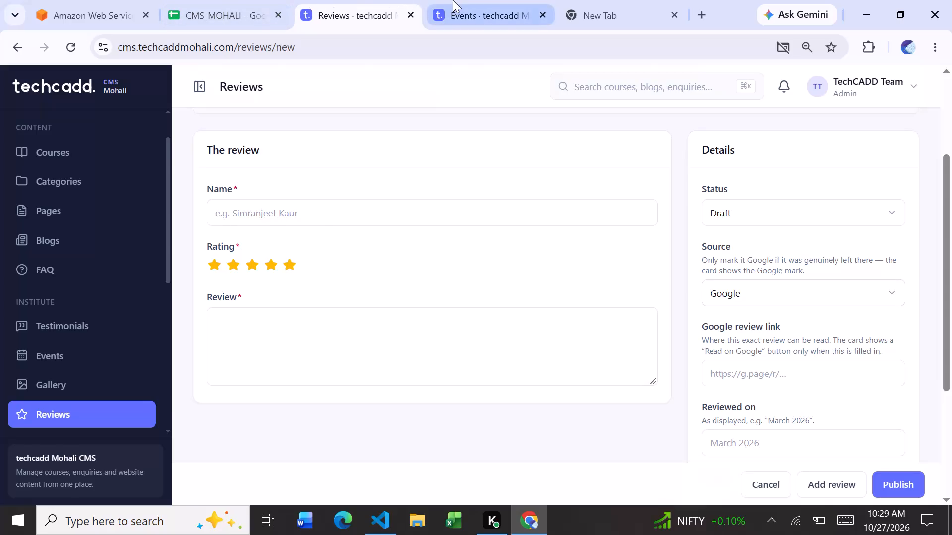
Look through the full list of published events in the Mohali CMS, from the earliest to the latest.
click(453, 0)
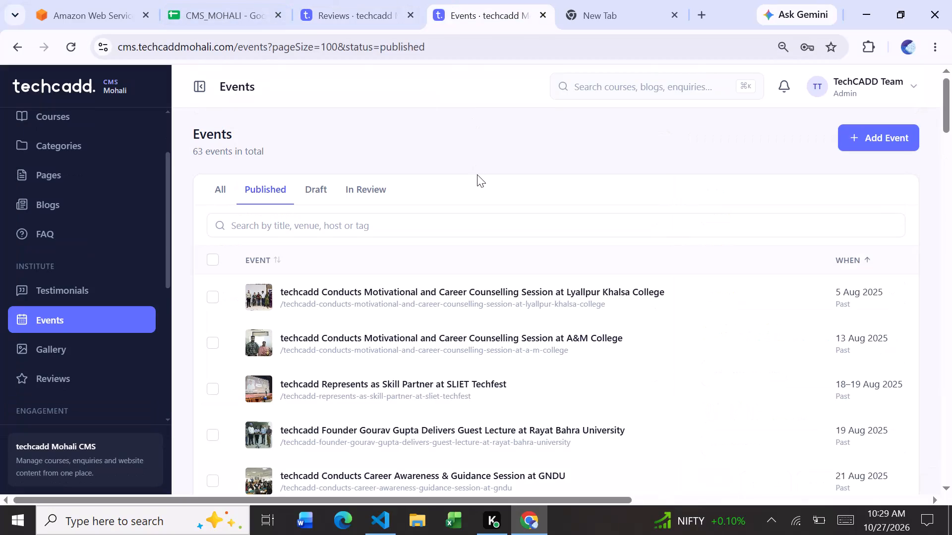
scroll(422, 295, down, 8)
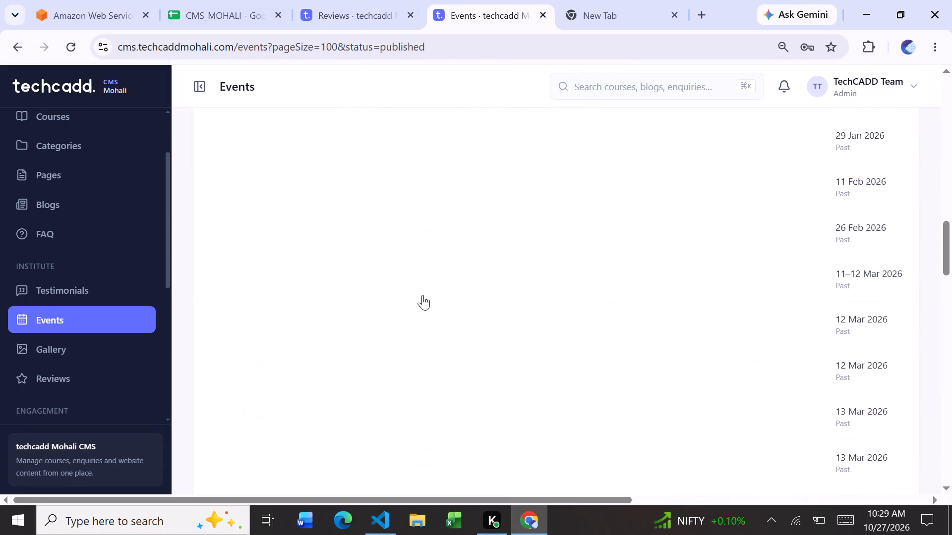
scroll(422, 295, down, 8)
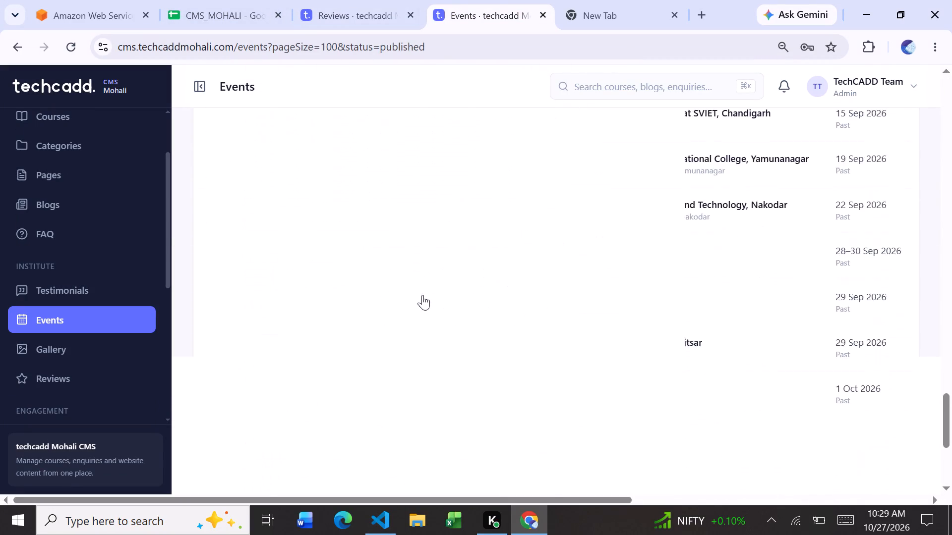
scroll(422, 295, down, 6)
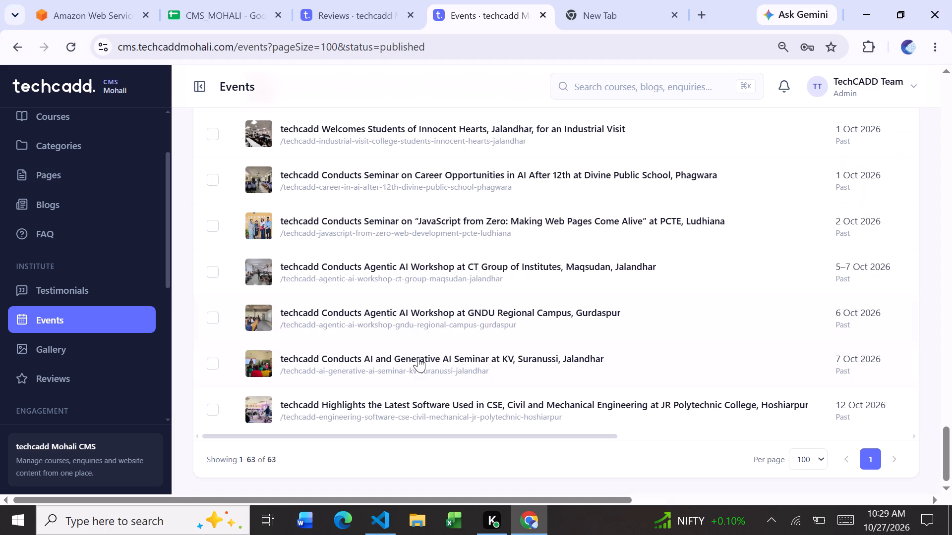
scroll(414, 367, down, 1)
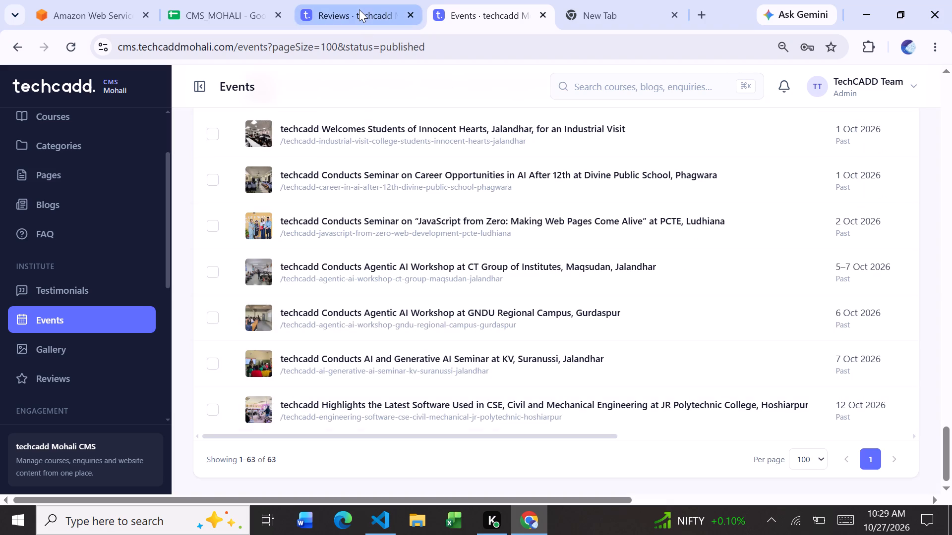
scroll(43, 218, up, 2)
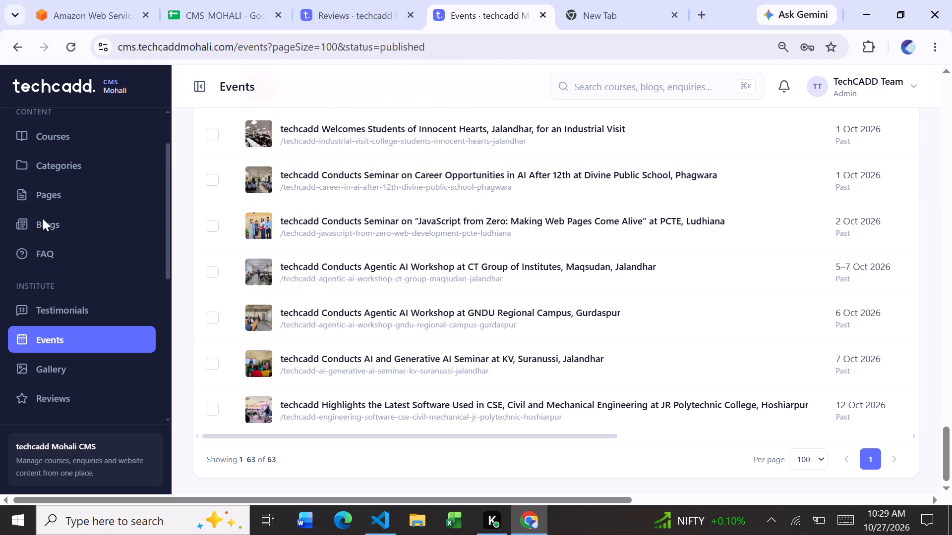
scroll(43, 218, up, 2)
scroll(445, 330, down, 1)
scroll(445, 330, up, 2)
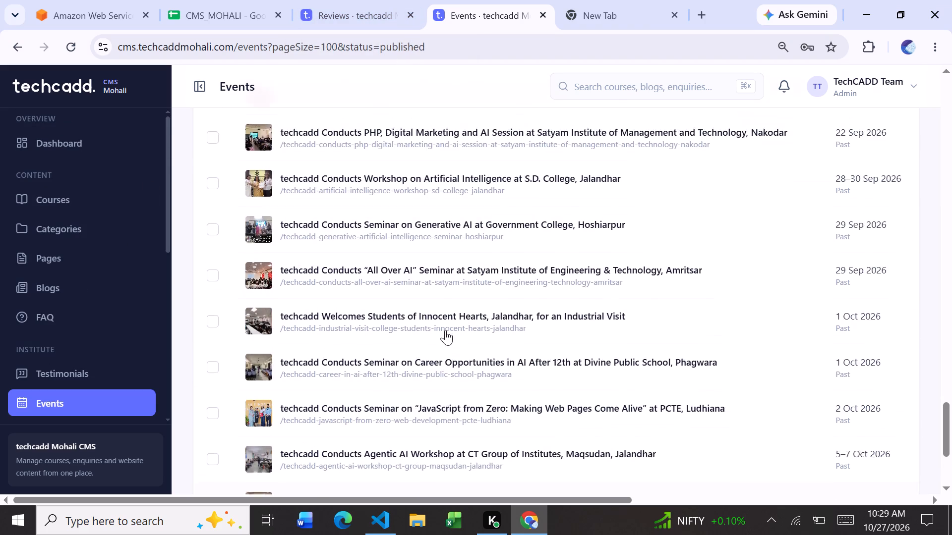
scroll(445, 330, up, 16)
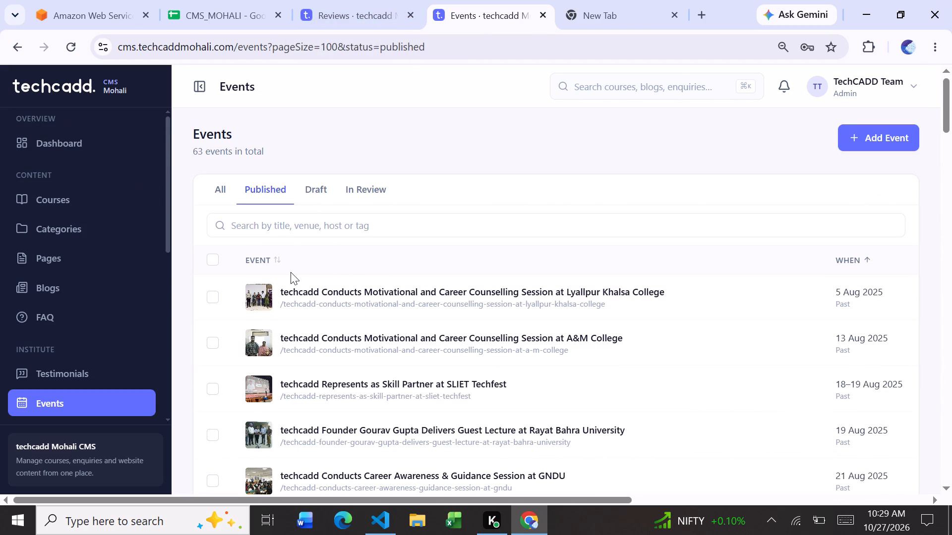
scroll(291, 272, down, 7)
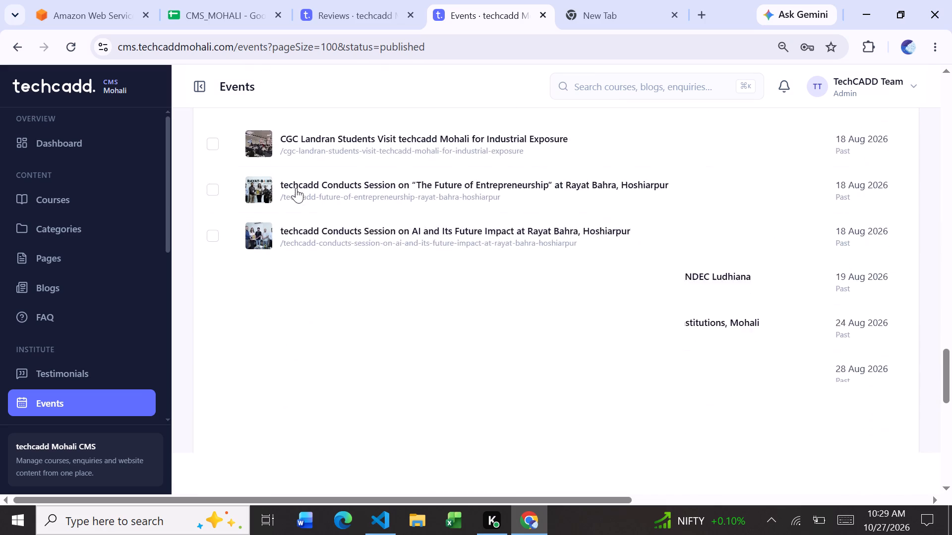
scroll(463, 329, down, 3)
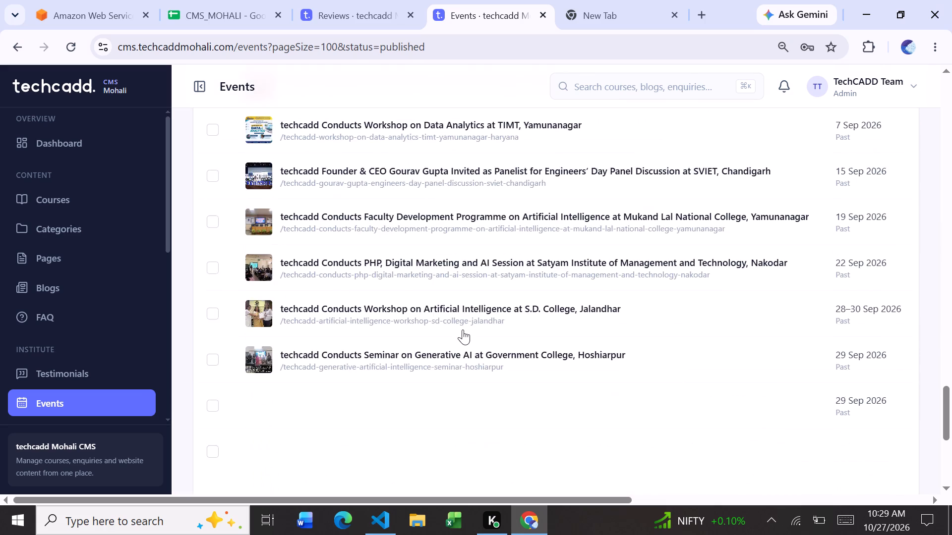
scroll(463, 329, down, 5)
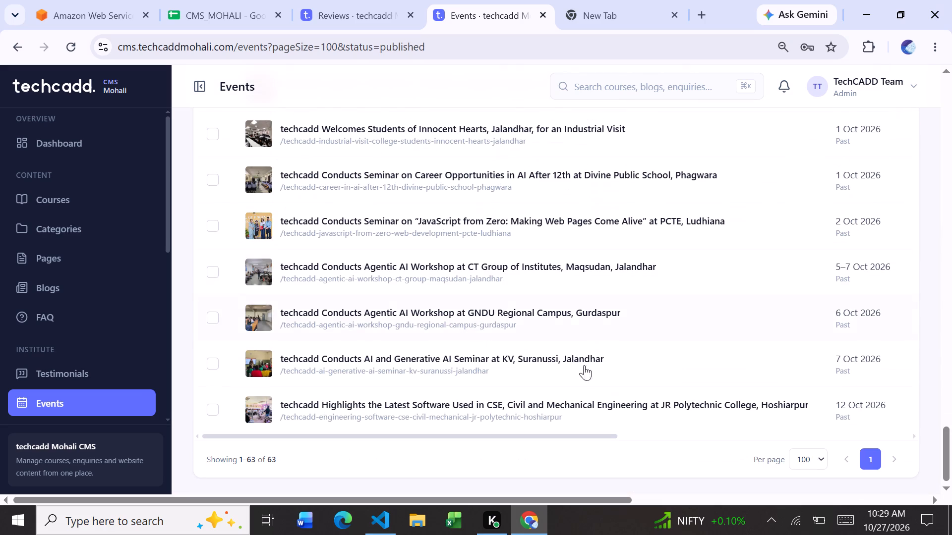
scroll(611, 400, down, 1)
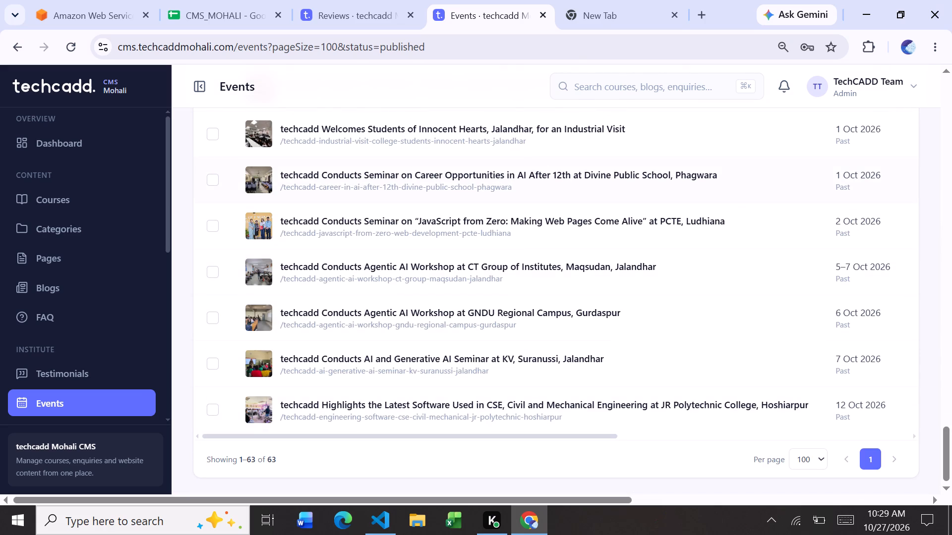
Close the blank new-review form and the empty browser tab, keeping the CMS_MOHALI sheet and the Mohali events list open.
click(230, 12)
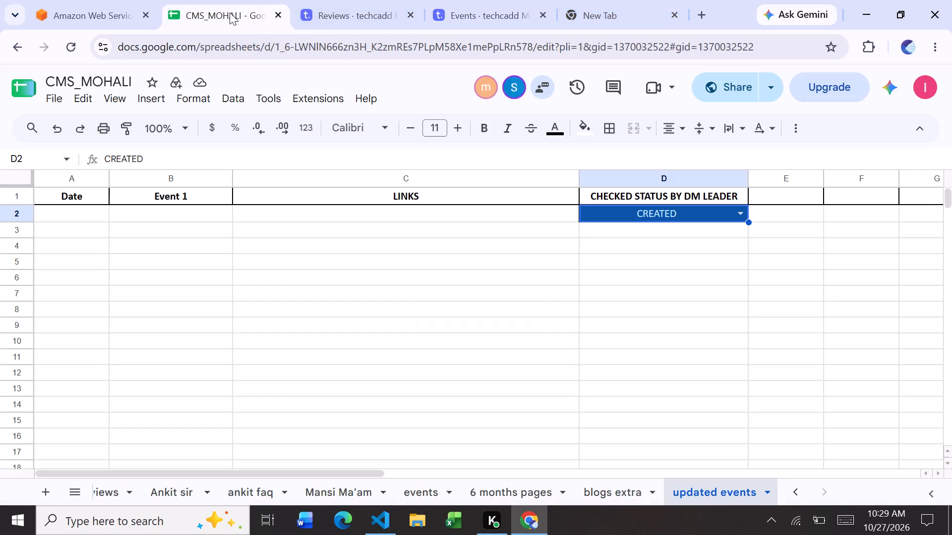
click(391, 9)
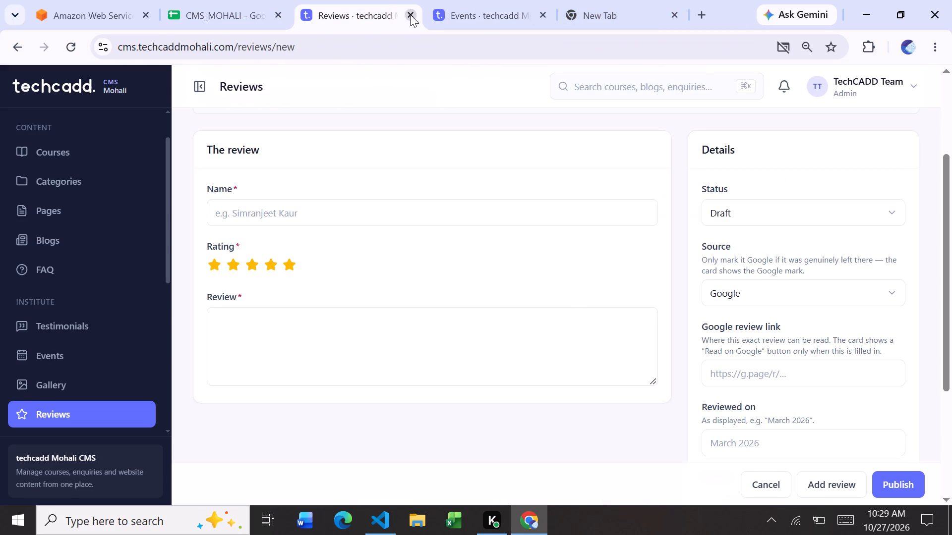
click(410, 15)
click(452, 12)
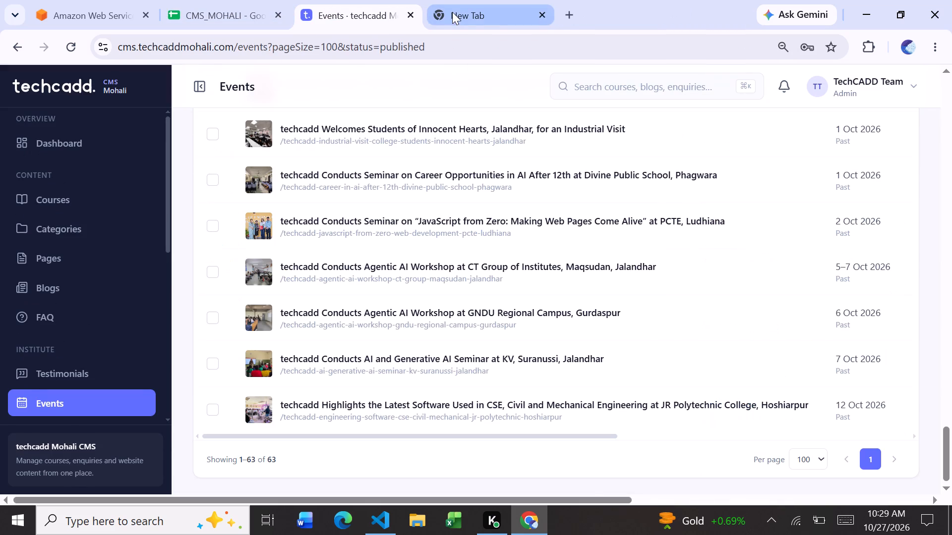
click(541, 13)
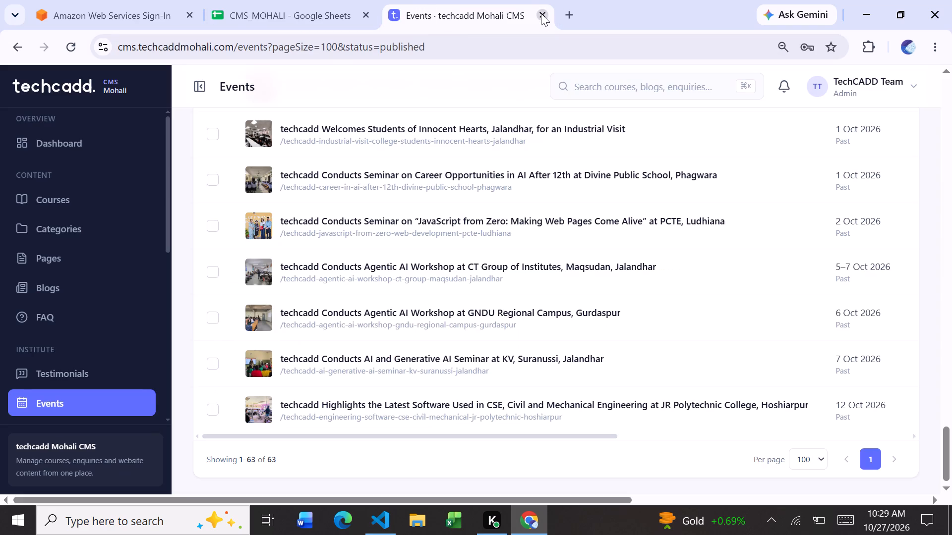
click(281, 0)
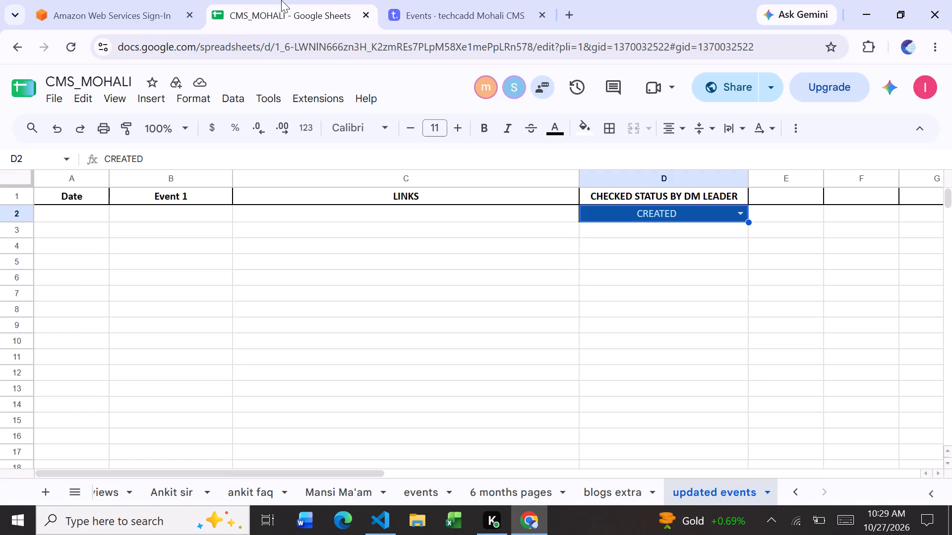
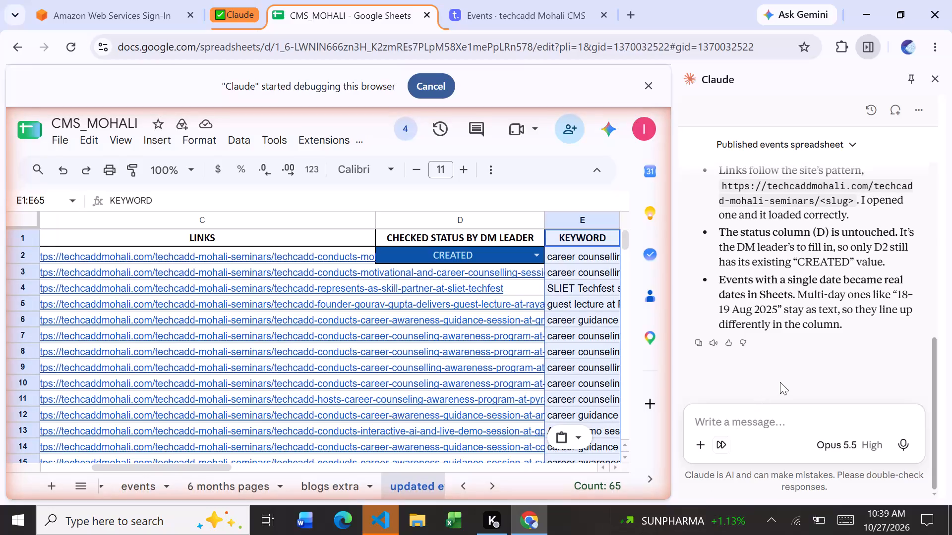
Read Claude's summary of the events added to the sheet and close the Claude side panel.
scroll(782, 292, up, 2)
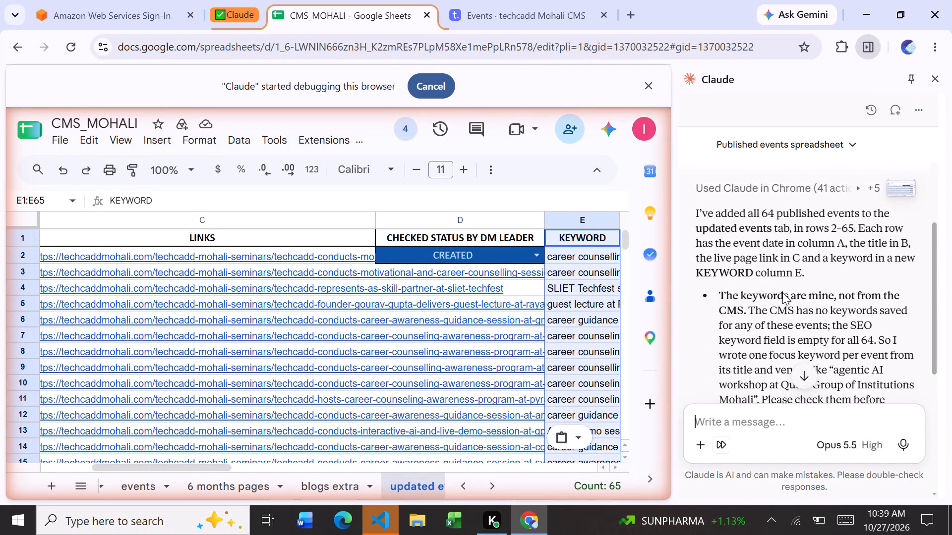
scroll(782, 292, up, 3)
scroll(782, 292, down, 4)
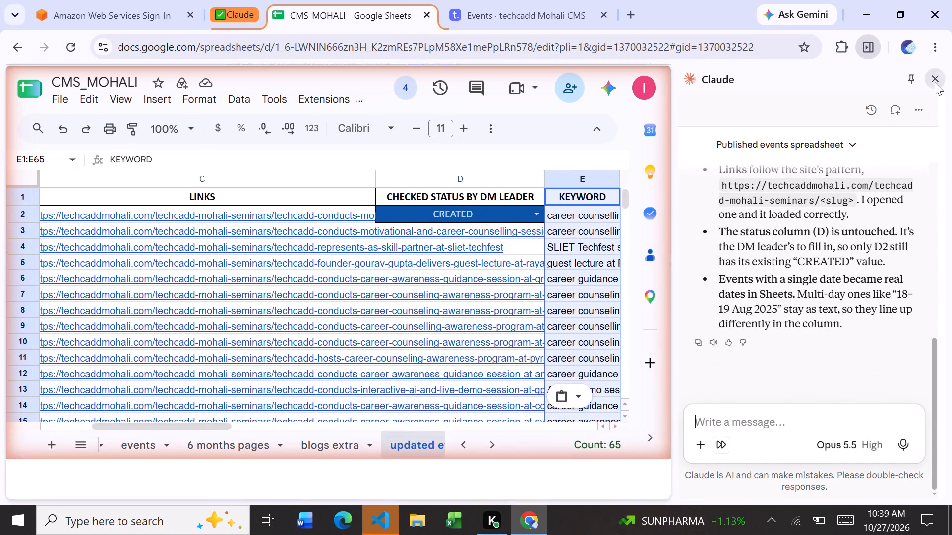
click(935, 82)
Widen the LINKS column C in two stages until the full event link in row 2 fits.
scroll(599, 284, down, 1)
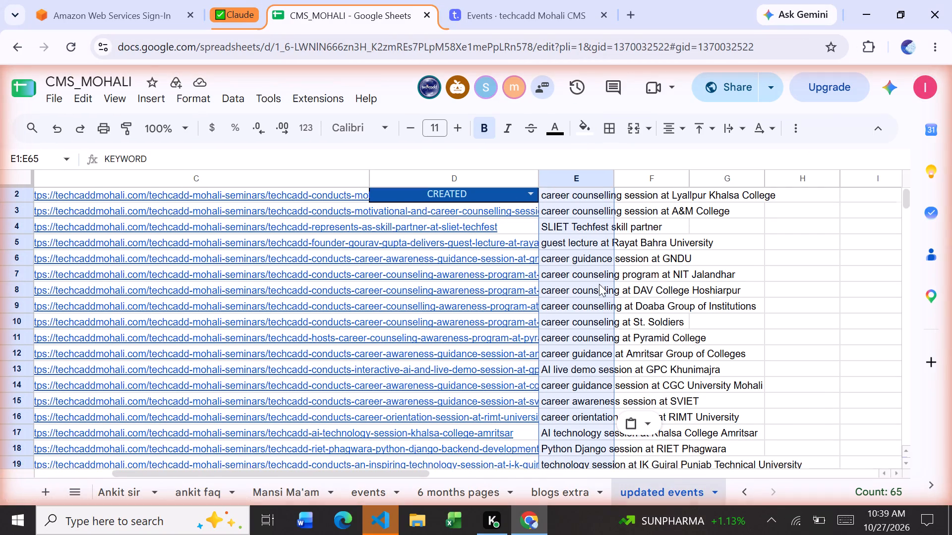
scroll(612, 281, up, 2)
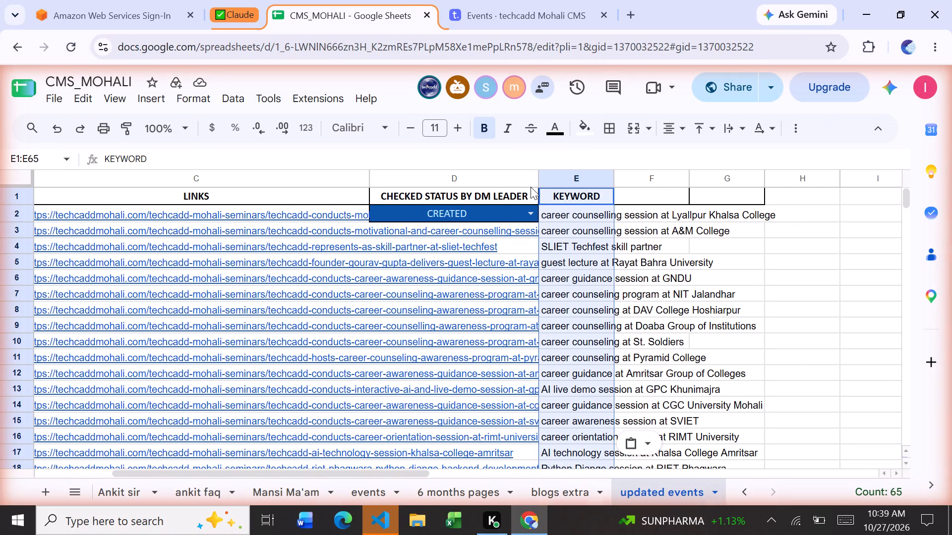
click(363, 192)
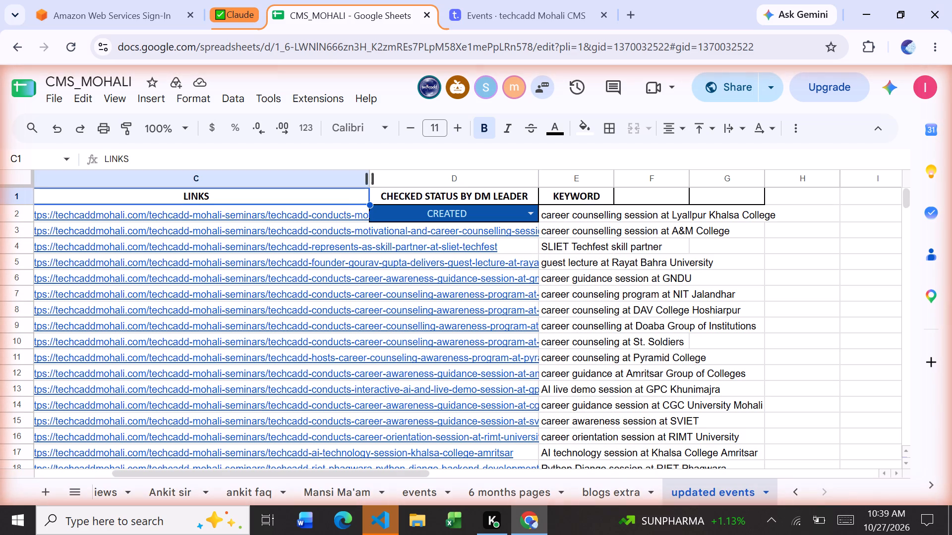
drag(371, 177, 569, 182)
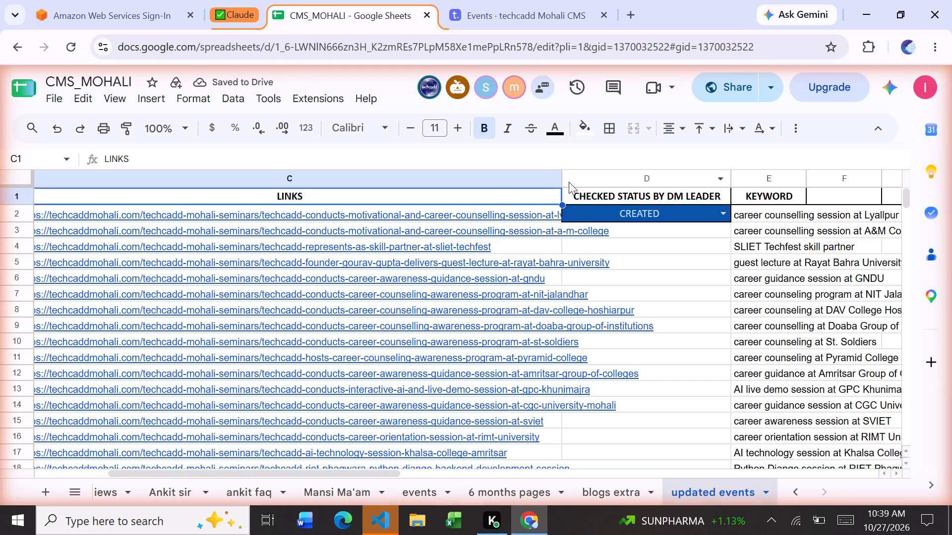
drag(562, 181, 663, 191)
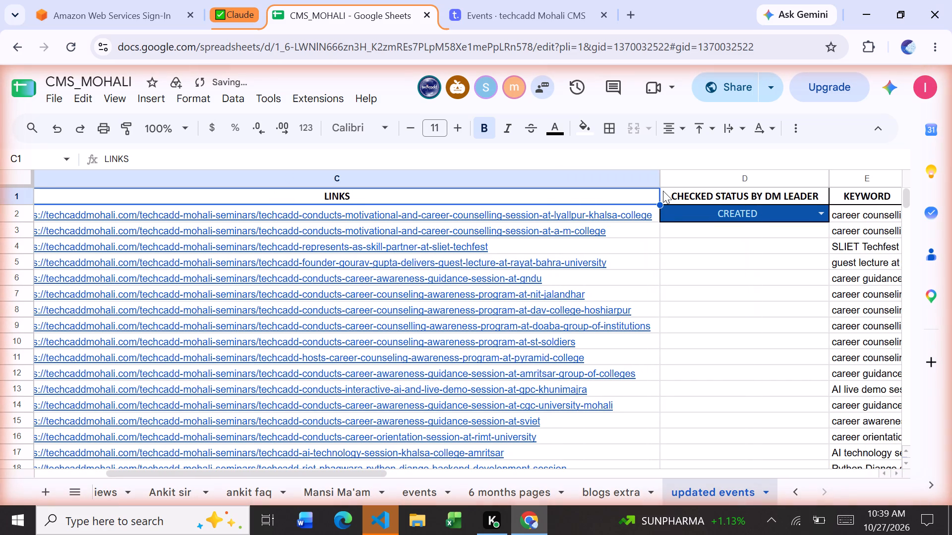
Widen the Event 1 column B so the full event titles fit.
scroll(676, 295, right, 3)
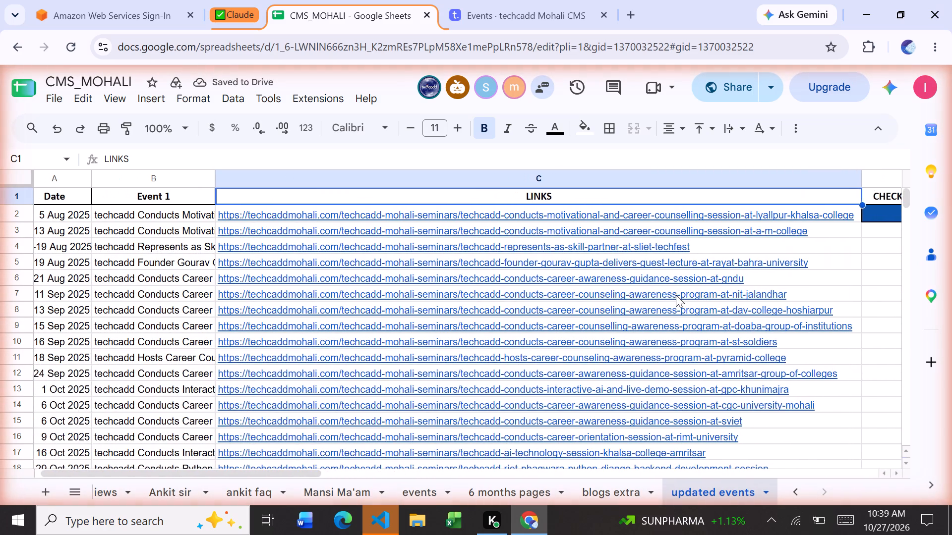
scroll(676, 295, right, 1)
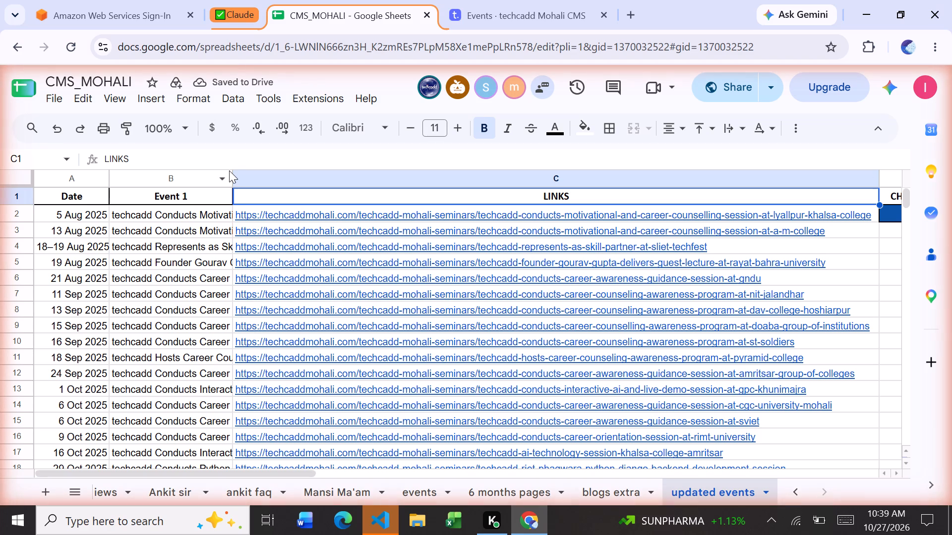
drag(234, 173, 315, 175)
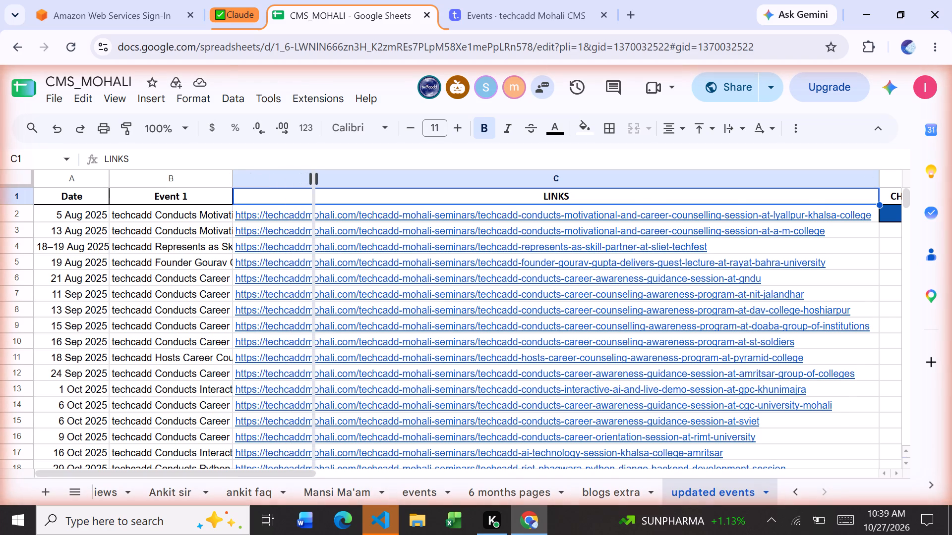
drag(315, 175, 458, 173)
drag(458, 173, 526, 173)
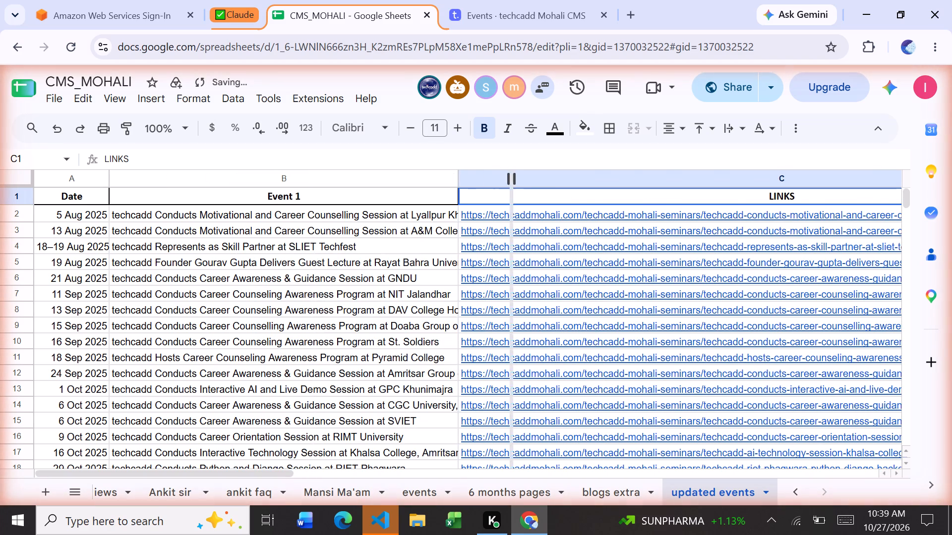
drag(526, 173, 536, 173)
Widen the KEYWORD column E so the keyword phrases fit inside their cells.
scroll(422, 292, down, 1)
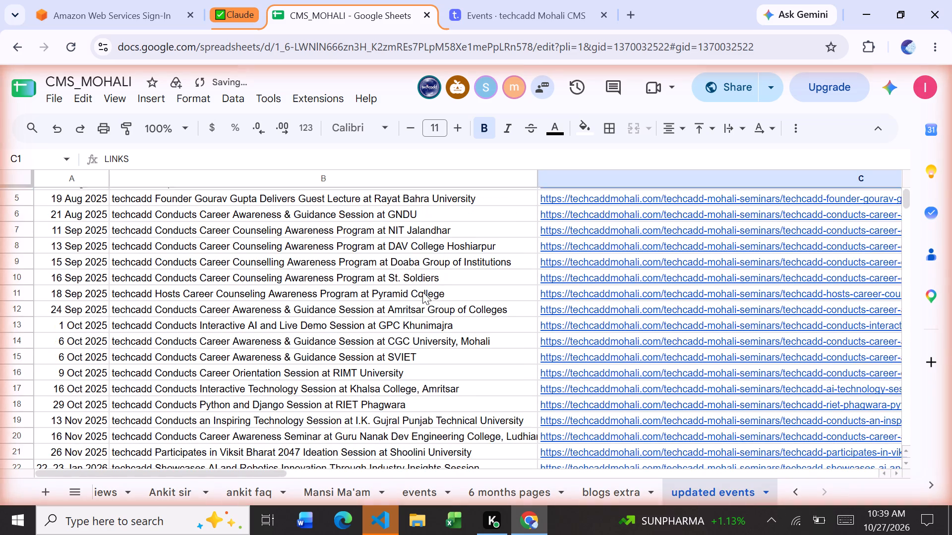
scroll(422, 292, down, 1)
scroll(422, 292, left, 4)
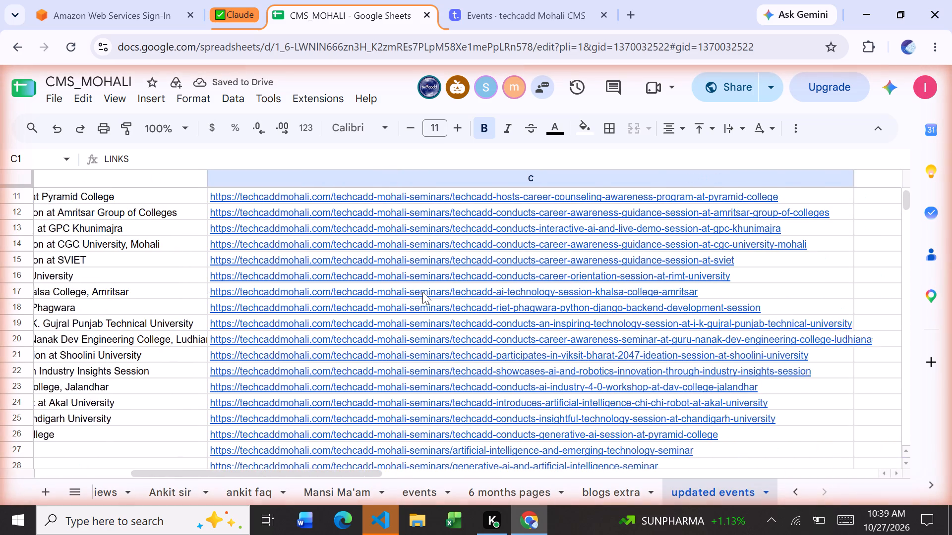
scroll(415, 295, left, 4)
scroll(415, 295, up, 1)
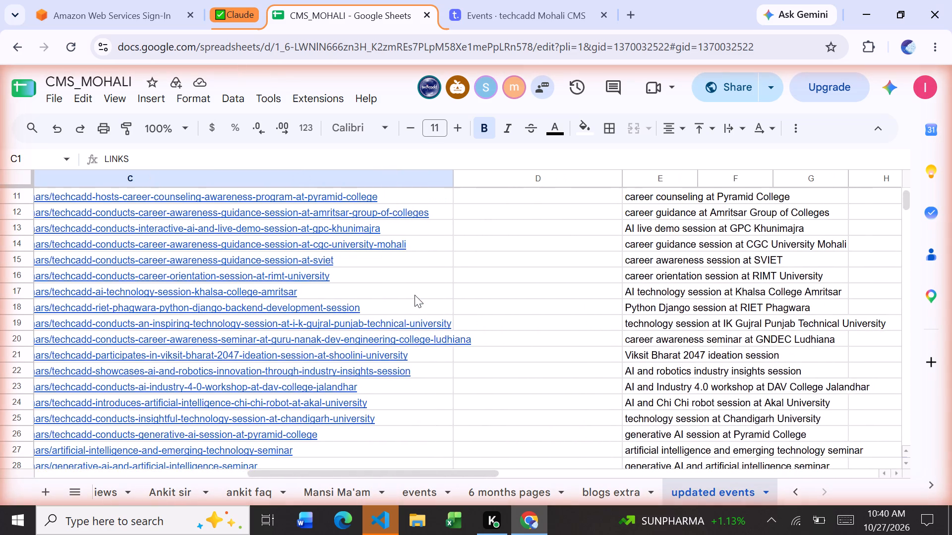
scroll(415, 295, up, 2)
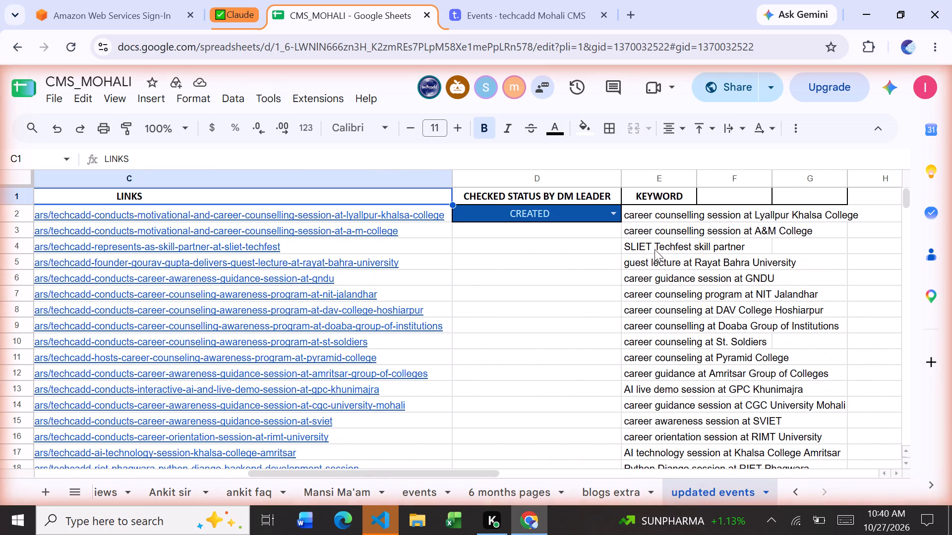
click(697, 191)
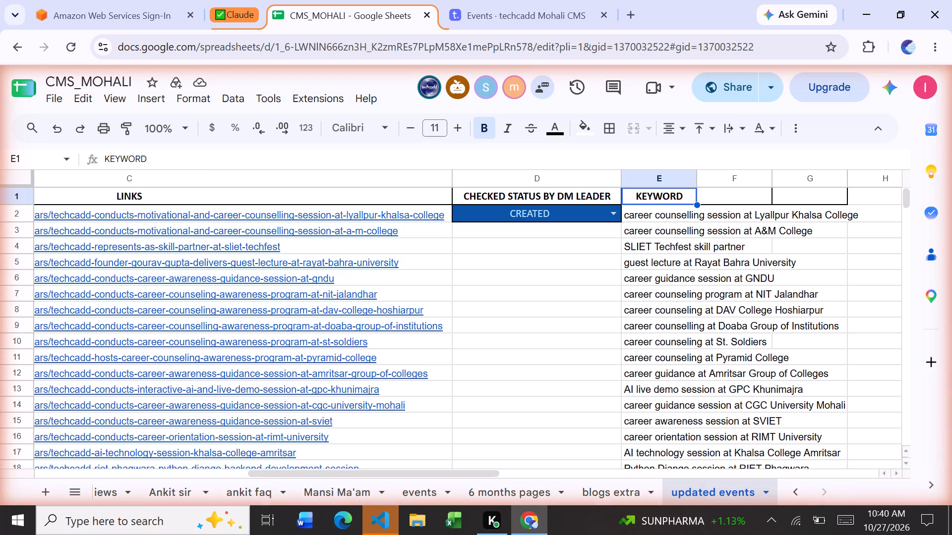
click(672, 197)
drag(698, 178, 870, 179)
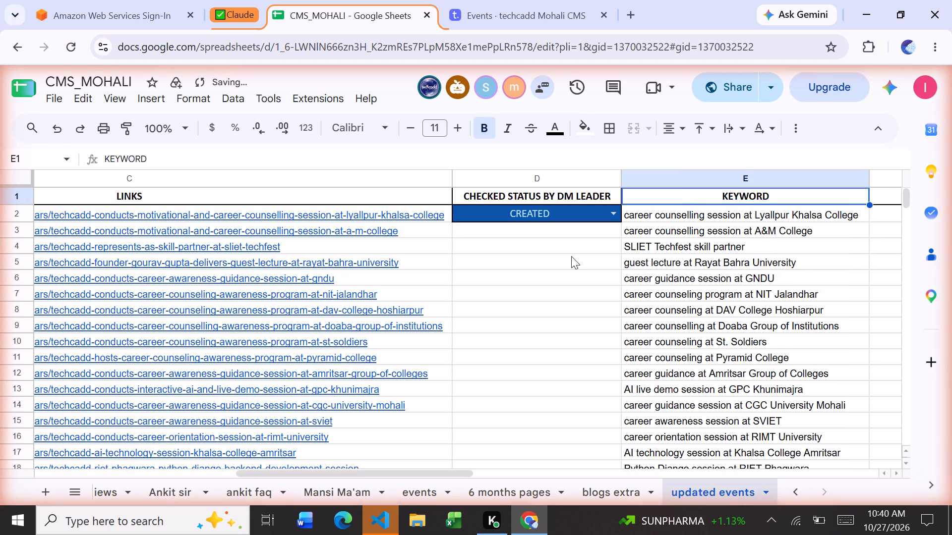
Fill the CREATED status from D2 down the CHECKED STATUS BY DM LEADER column through the last event in row 65.
click(538, 215)
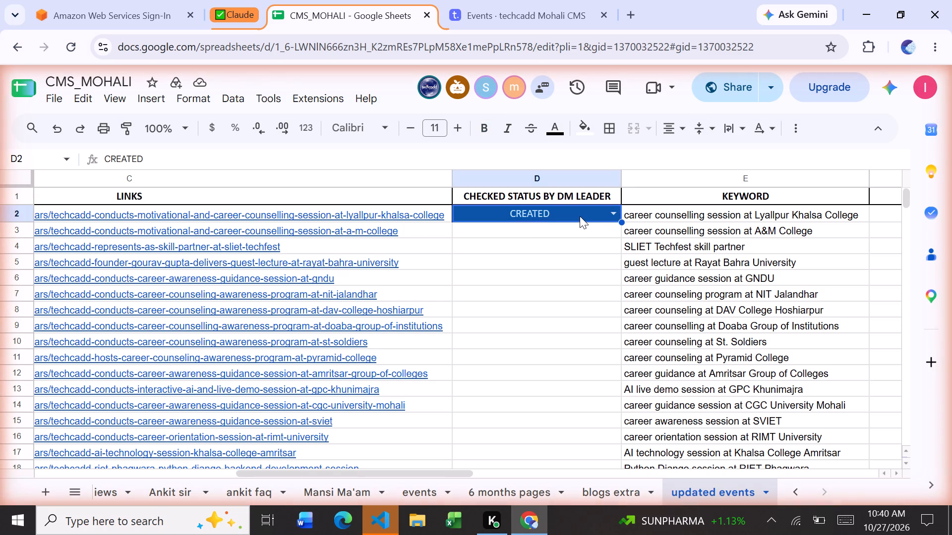
key(ctrl+c)
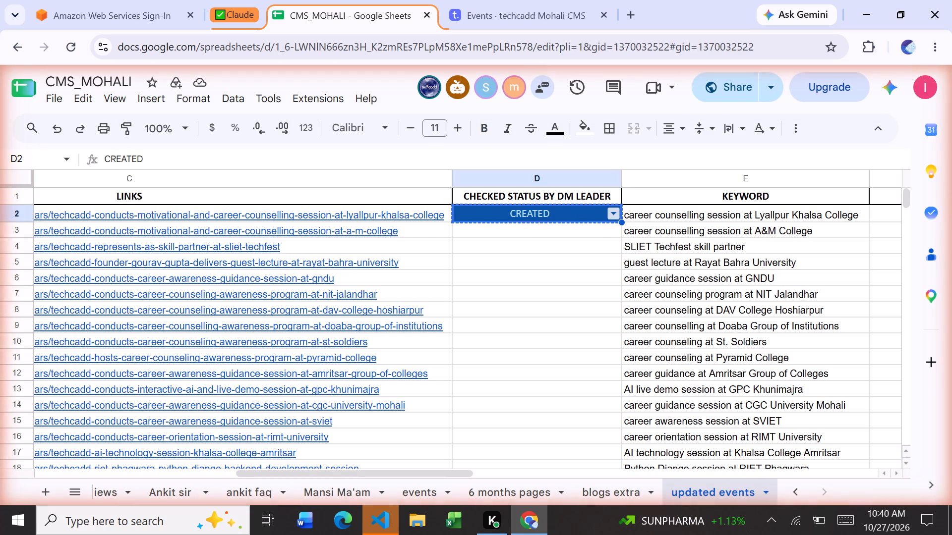
drag(621, 222, 622, 255)
drag(622, 255, 624, 470)
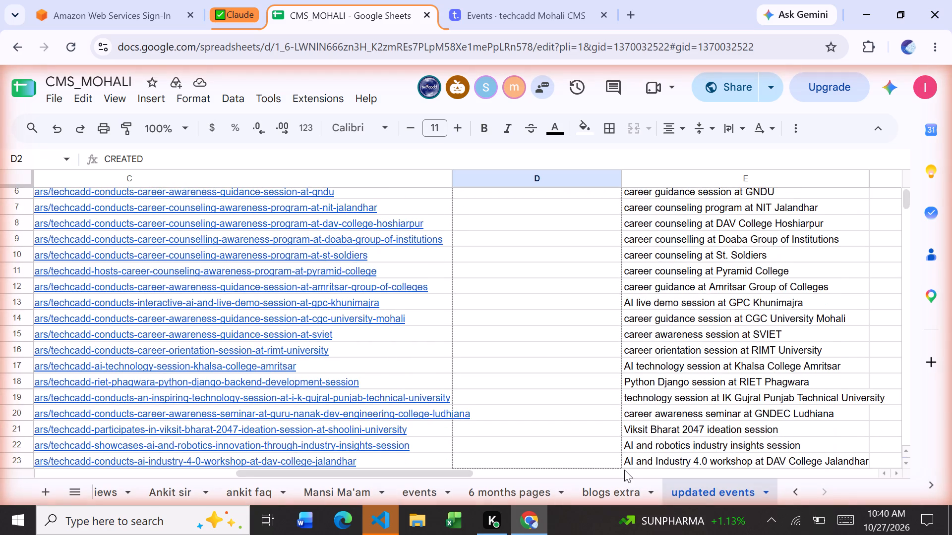
drag(624, 470, 624, 479)
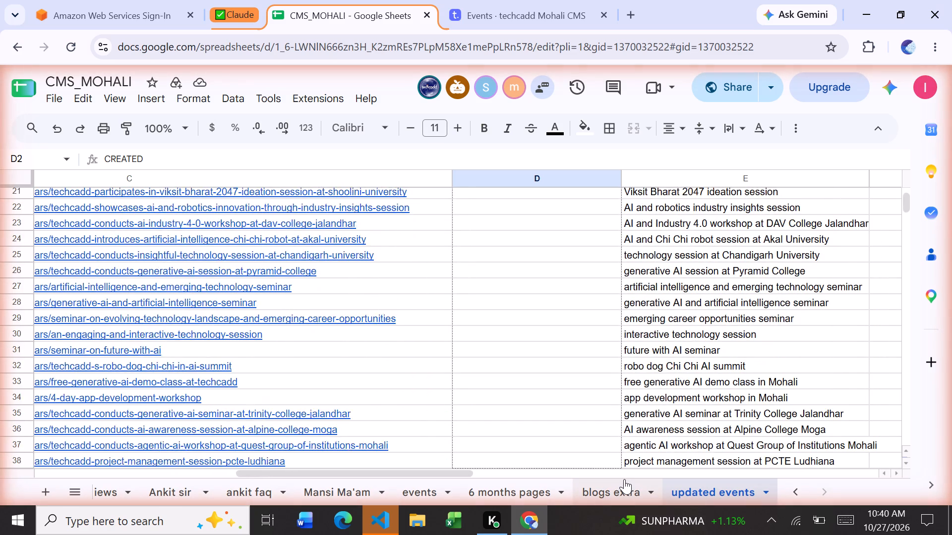
drag(624, 479, 622, 479)
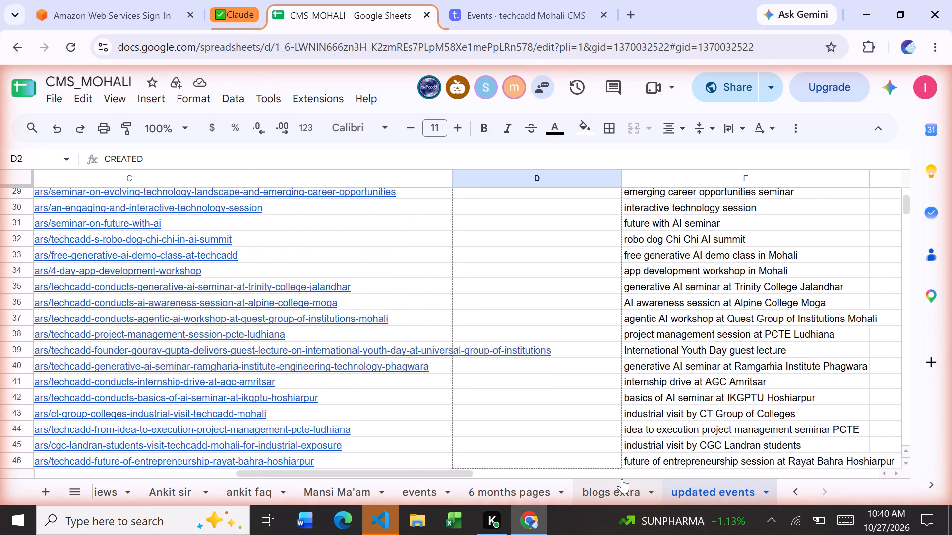
drag(622, 479, 621, 478)
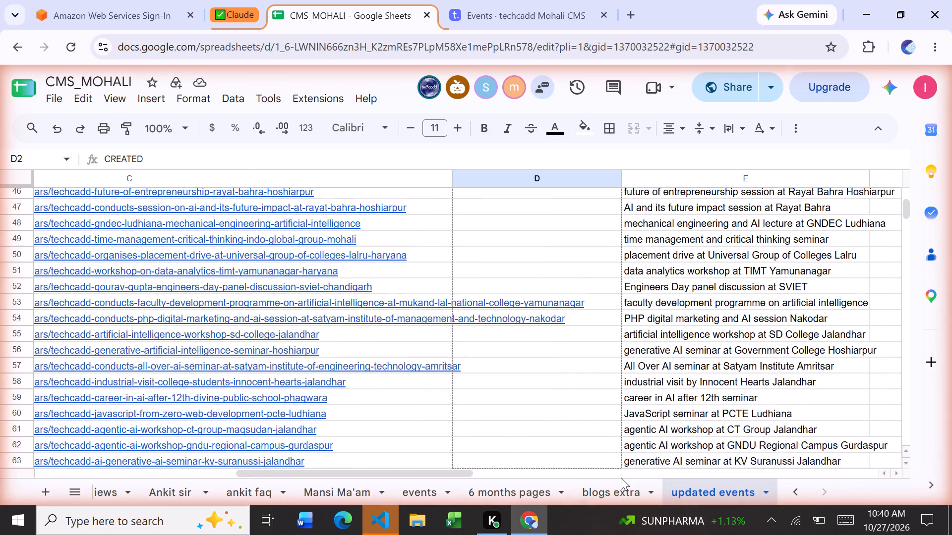
drag(621, 478, 595, 409)
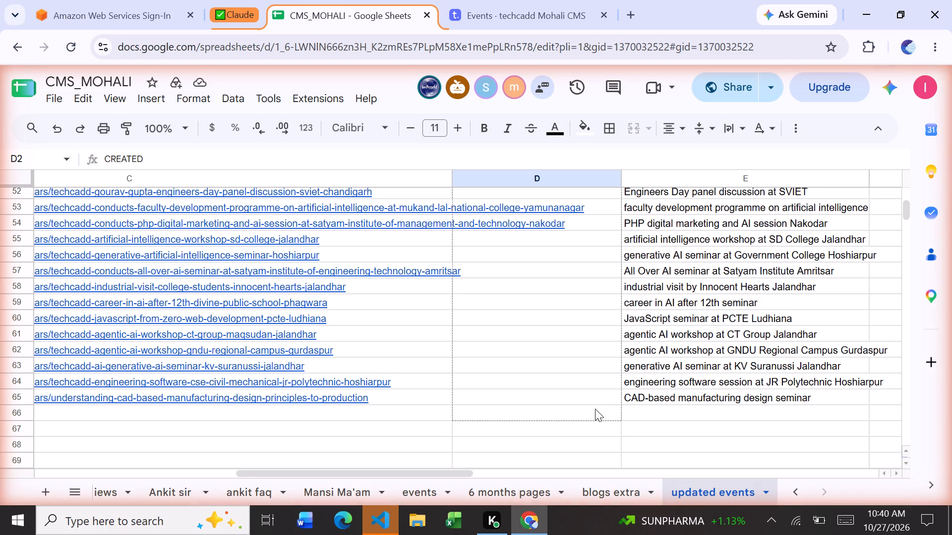
drag(595, 409, 595, 395)
Widen the LINKS column C further in two stages for the longest links, checking the rows below each time.
scroll(563, 368, up, 1)
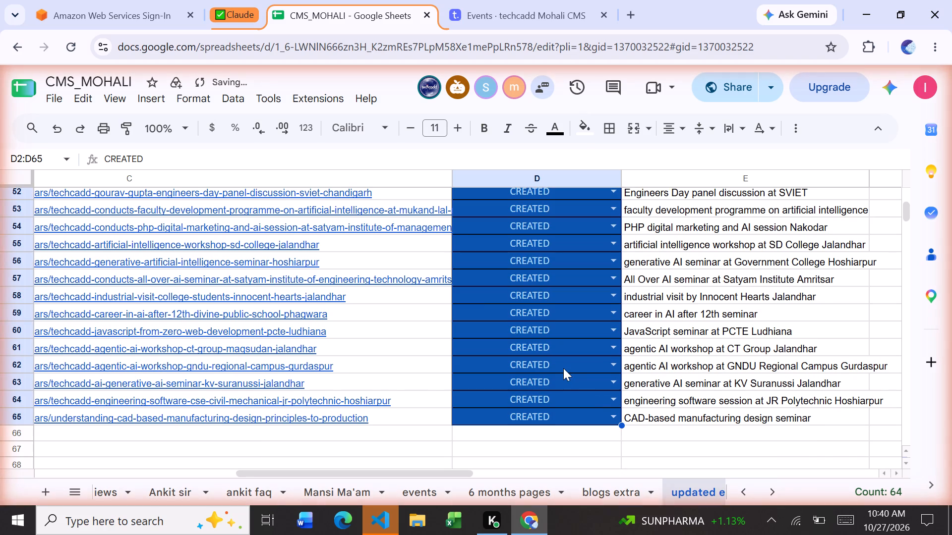
scroll(563, 368, up, 7)
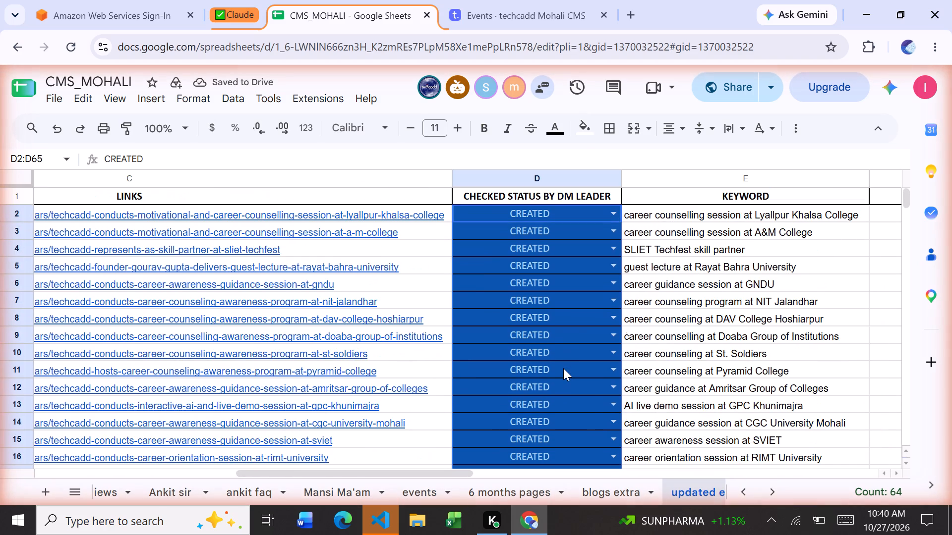
scroll(563, 368, up, 2)
drag(448, 177, 466, 178)
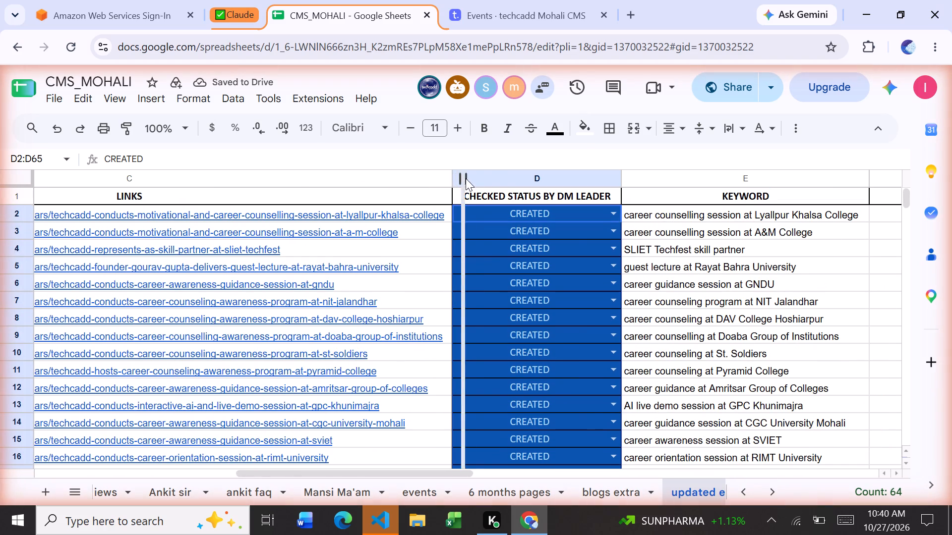
drag(466, 178, 497, 178)
scroll(553, 316, down, 2)
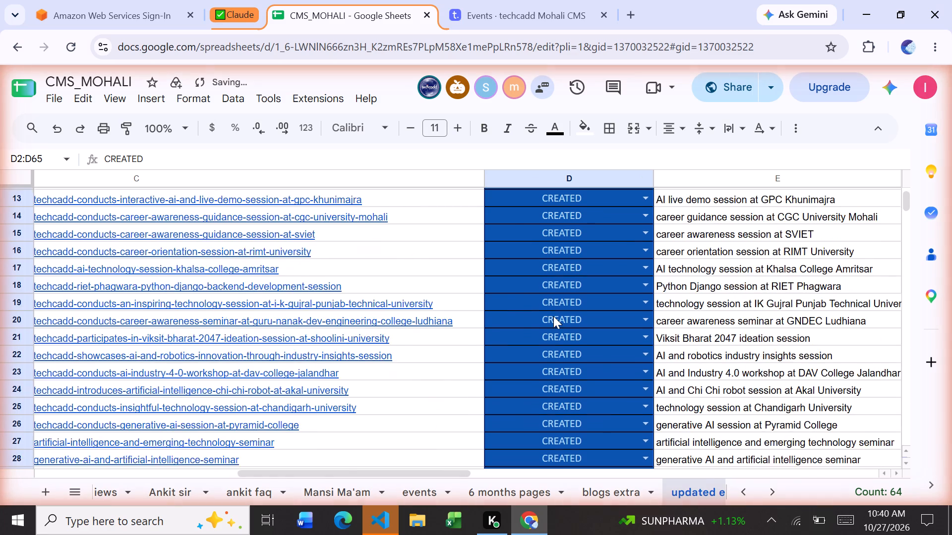
scroll(553, 316, down, 4)
scroll(553, 316, up, 3)
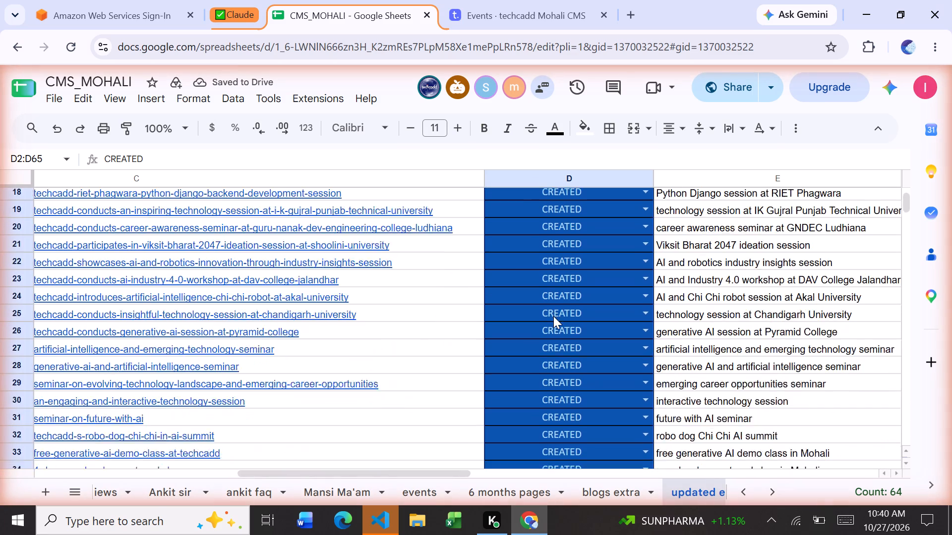
scroll(553, 316, up, 3)
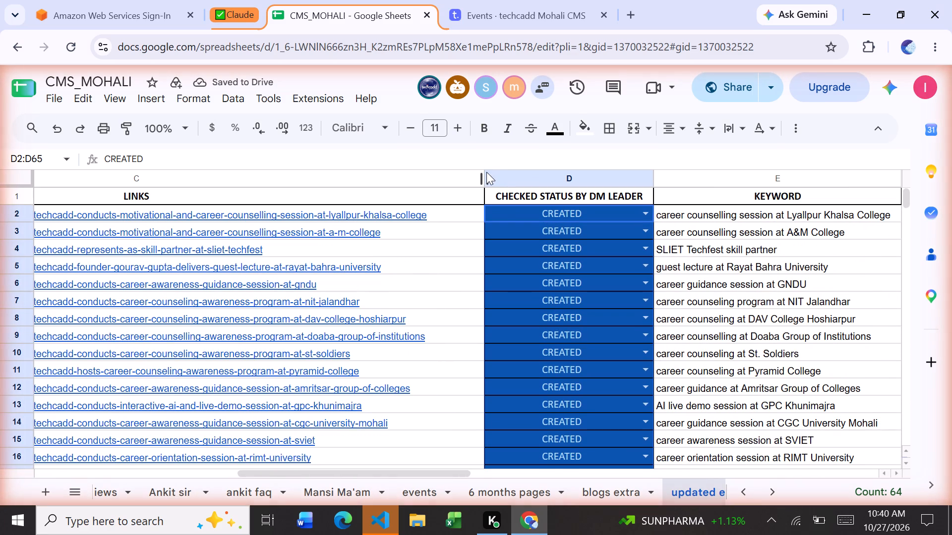
drag(481, 175, 516, 179)
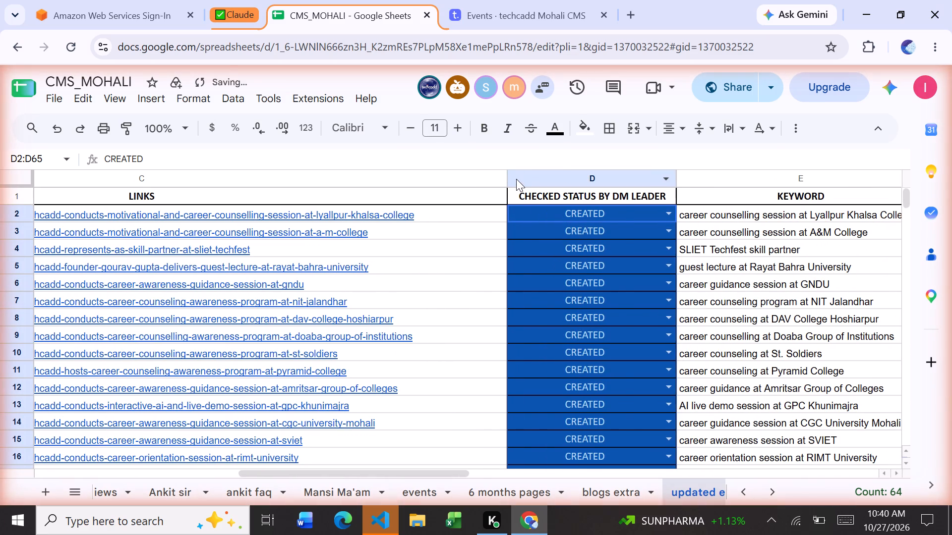
scroll(575, 344, down, 3)
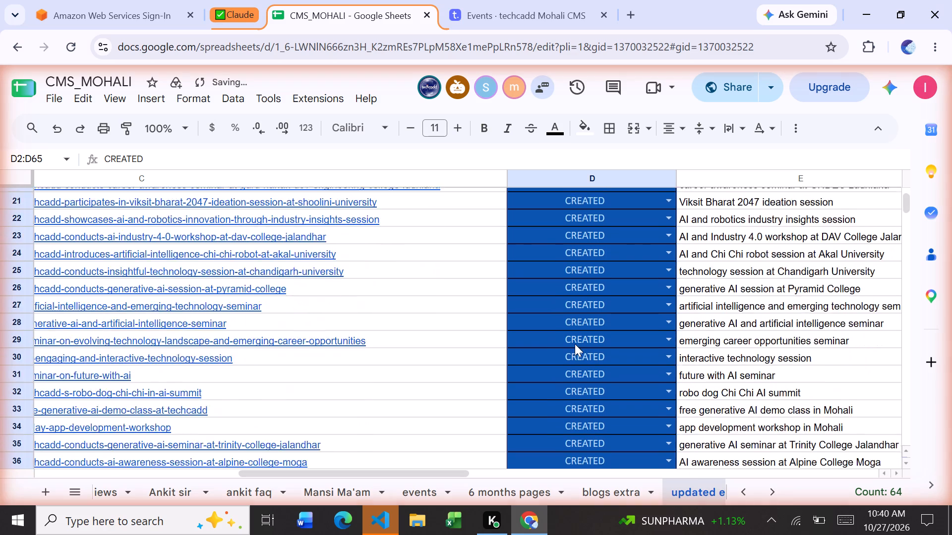
scroll(575, 344, down, 2)
scroll(575, 344, up, 4)
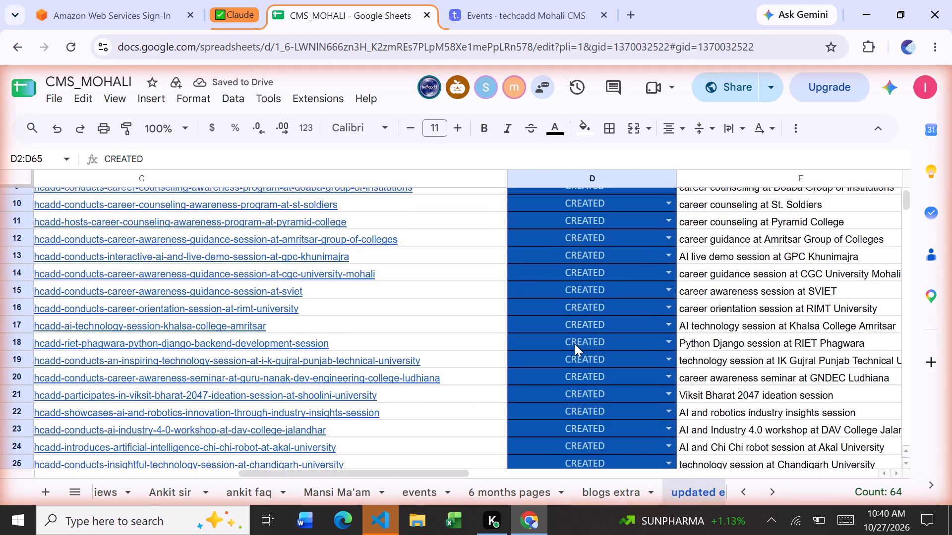
Widen the LINKS column C a little more for the longest links, and check the rows through the last event.
scroll(575, 344, up, 1)
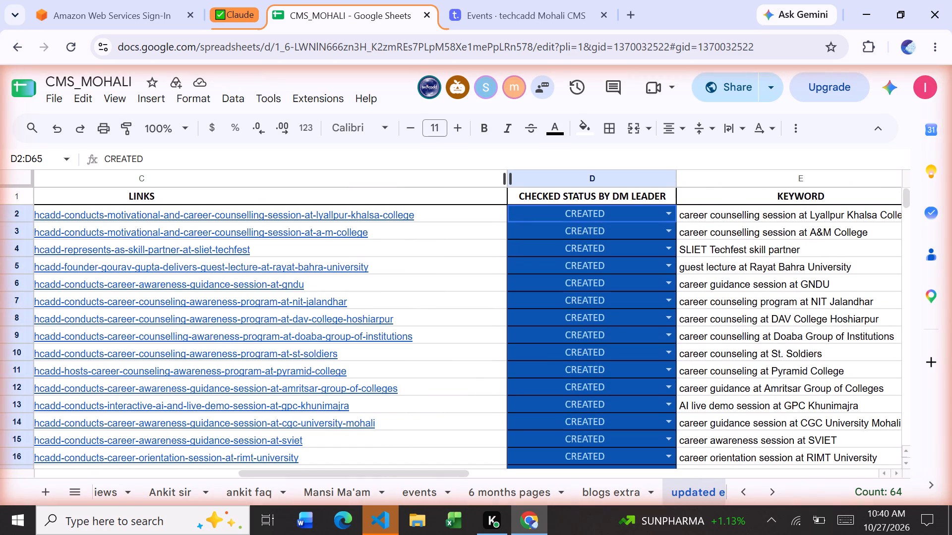
drag(509, 183, 550, 176)
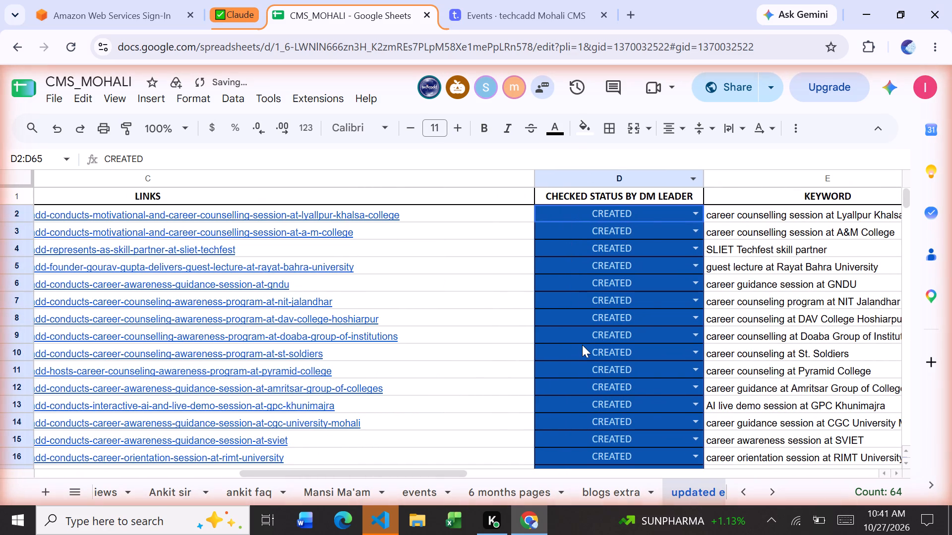
scroll(582, 345, down, 7)
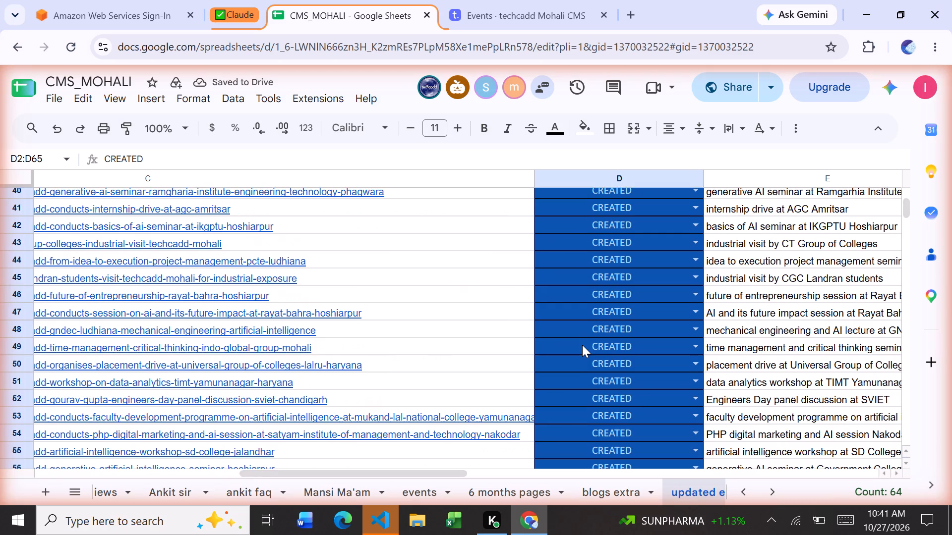
scroll(582, 345, down, 3)
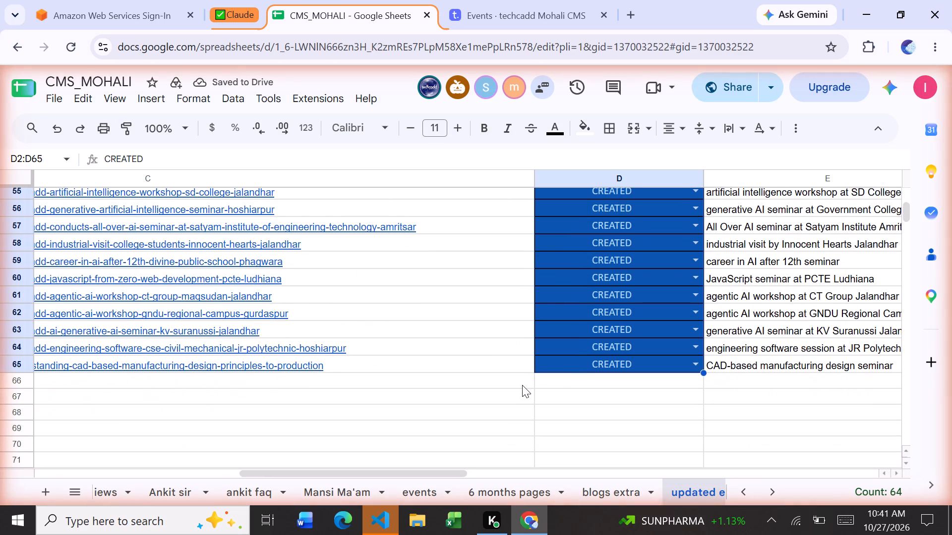
scroll(522, 385, right, 10)
scroll(323, 385, up, 6)
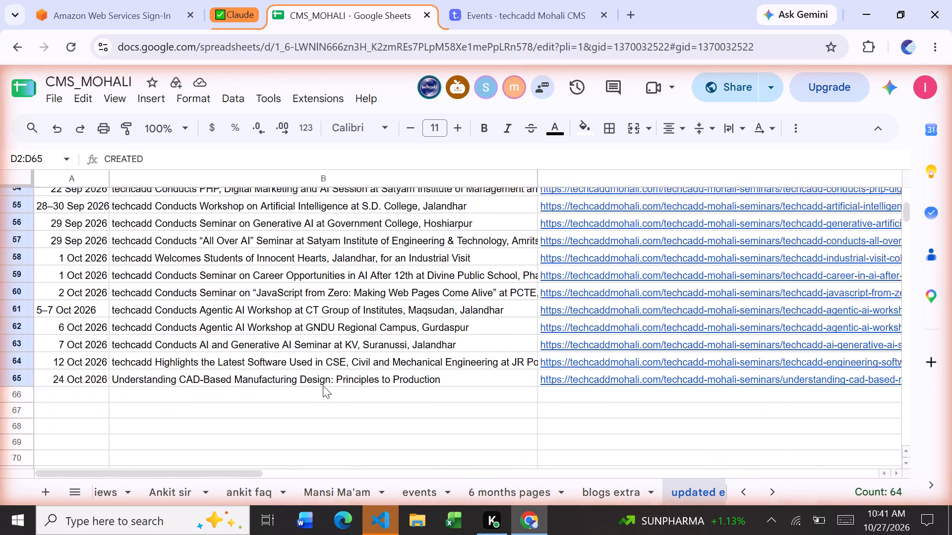
scroll(323, 385, up, 5)
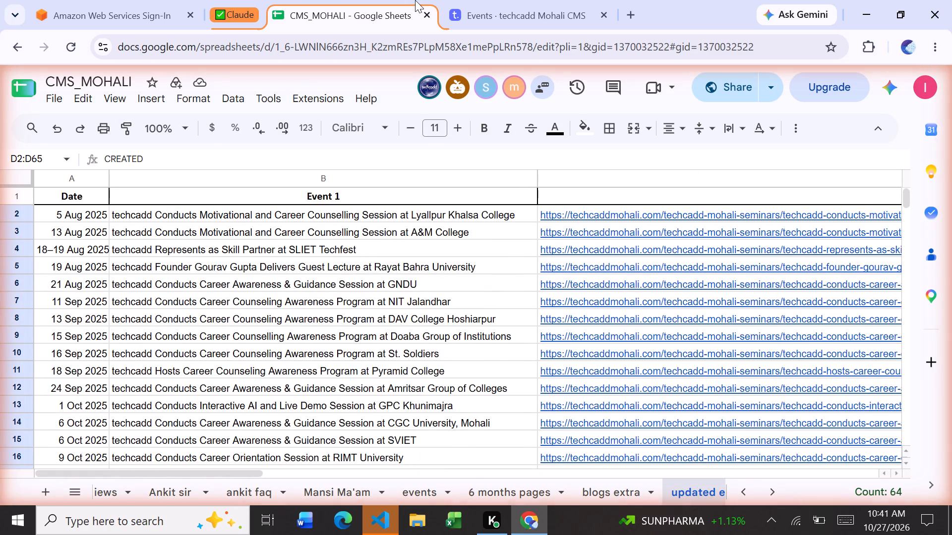
Examine the blogs extra sheet for planned blog titles that have no entry in the links column.
scroll(711, 484, left, 2)
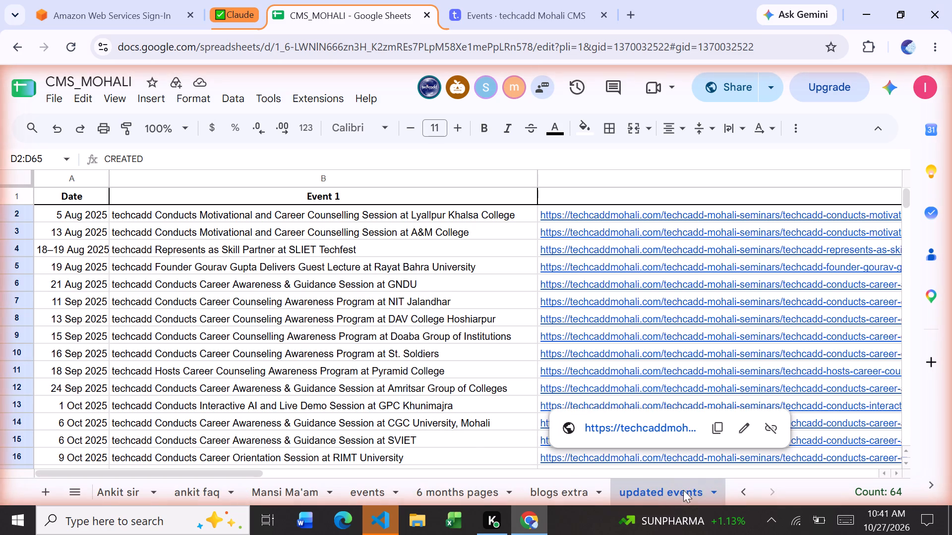
click(571, 490)
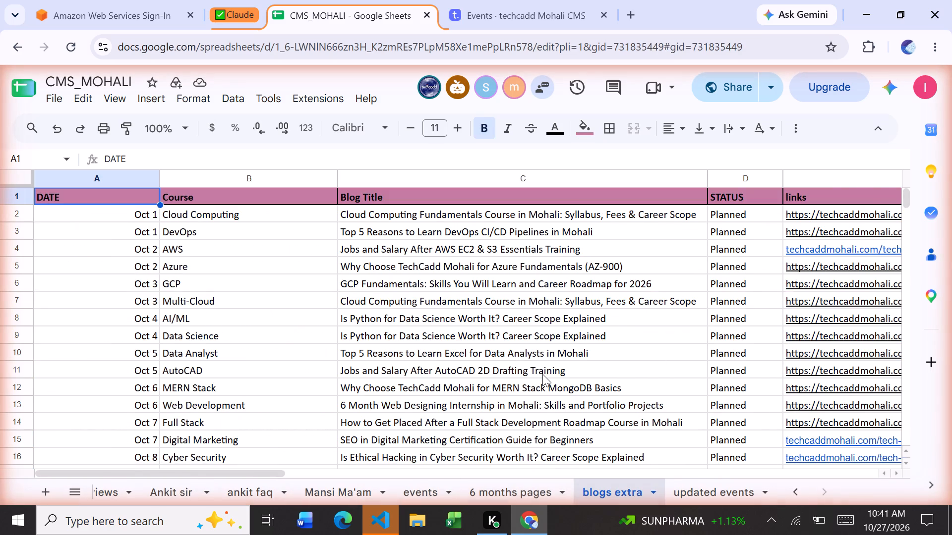
scroll(542, 374, down, 13)
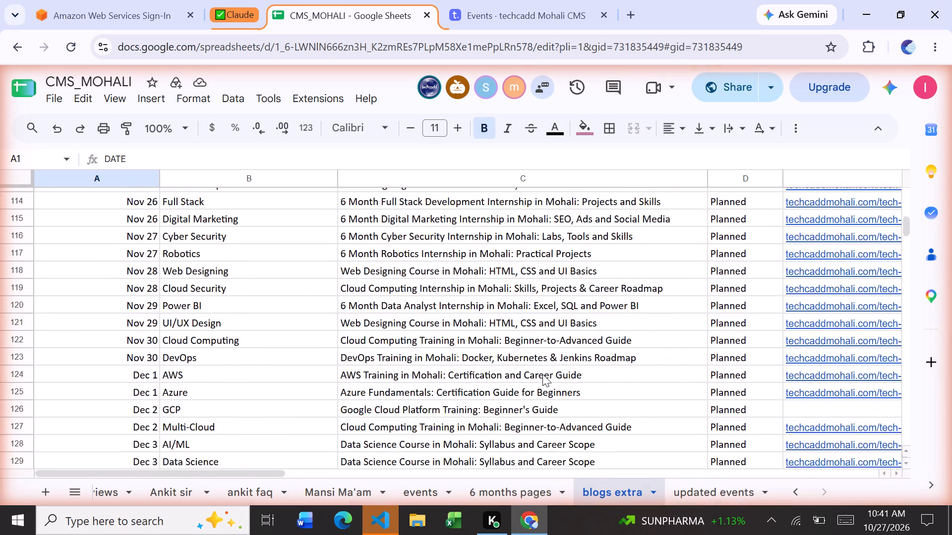
scroll(542, 374, down, 13)
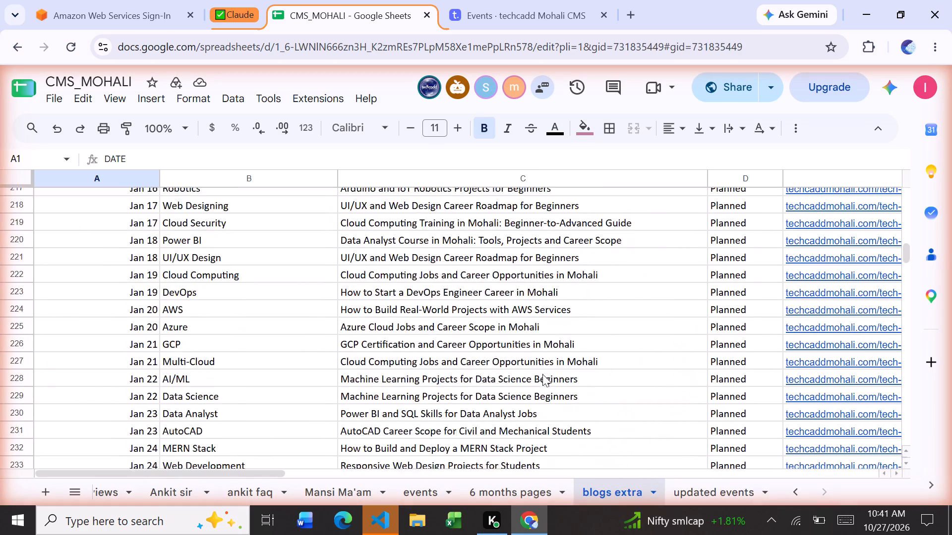
scroll(542, 374, down, 13)
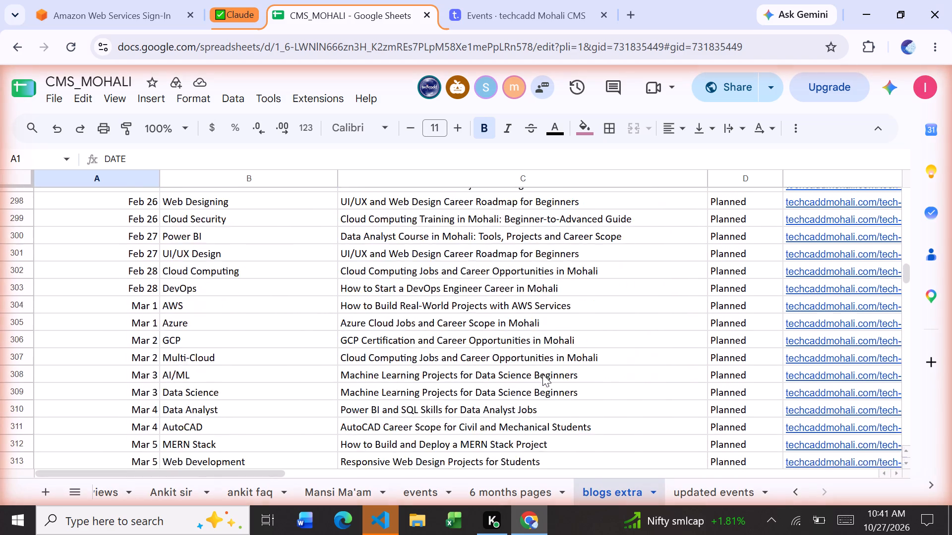
scroll(542, 374, down, 1)
scroll(542, 374, up, 6)
scroll(542, 374, down, 2)
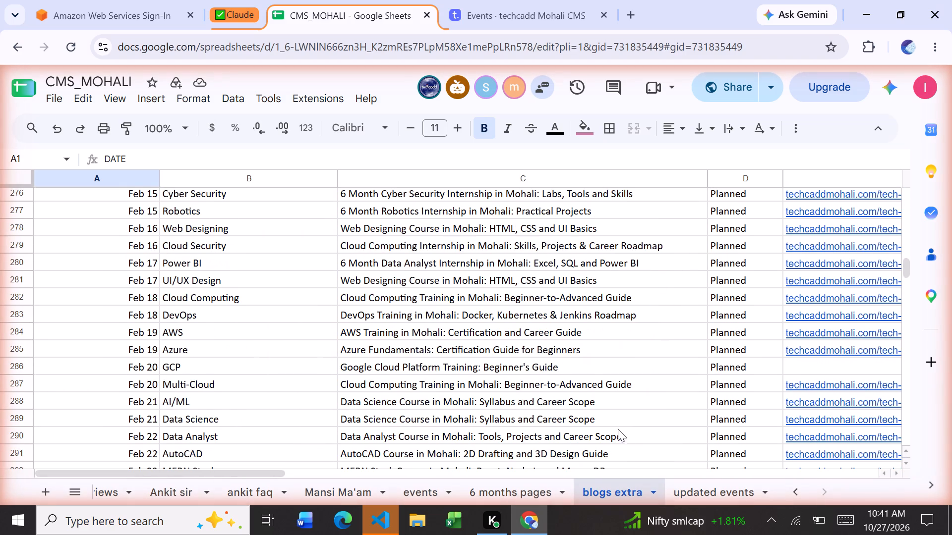
Copy the blog title "Google Cloud Platform Training: Beginner's Guide" from cell C286, the GCP row dated Feb 20.
click(564, 364)
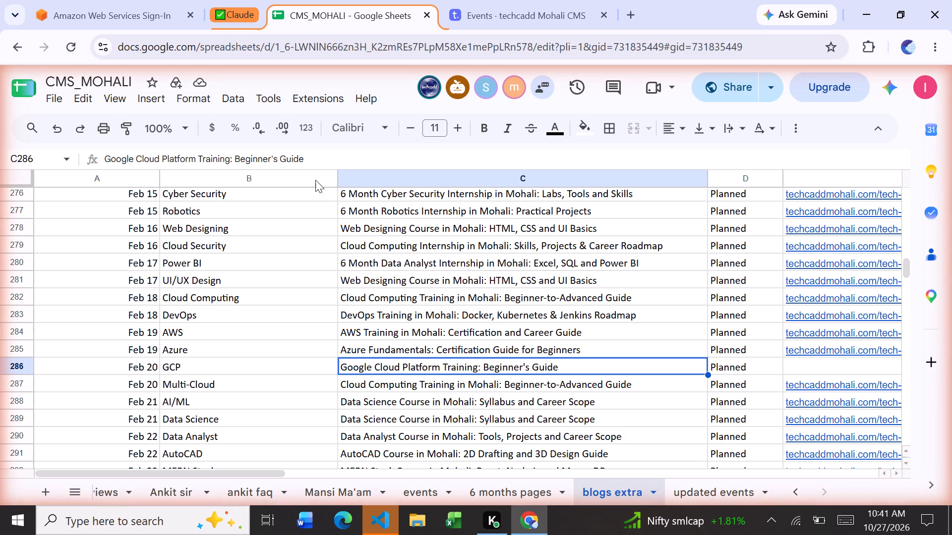
click(312, 157)
key(ctrl+a)
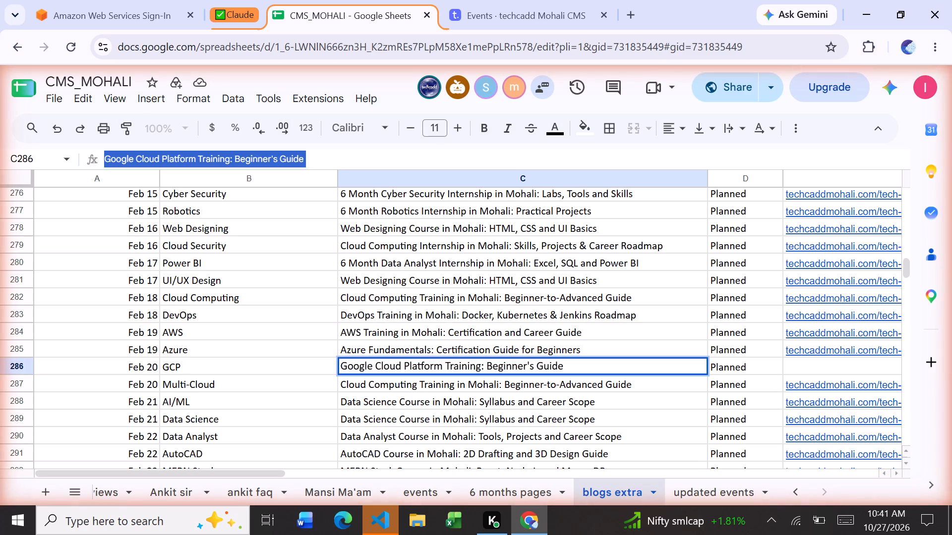
key(ctrl+c)
key(ctrl+c)
key(ctrl+c)
key(ctrl+c)
Switch to the techcadd Mohali CMS and search its Pages for "Google Cloud Platform Training: Beginner's Guide".
click(524, 0)
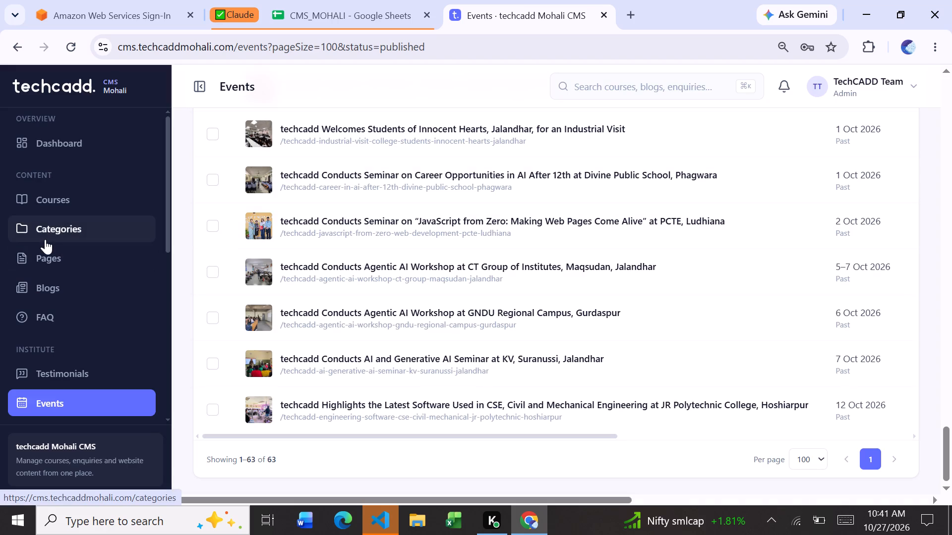
click(72, 248)
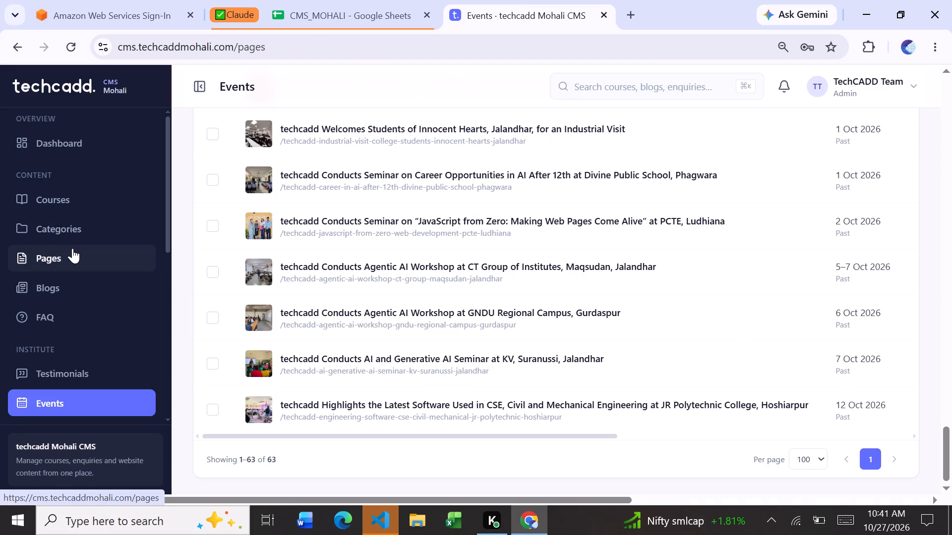
click(320, 194)
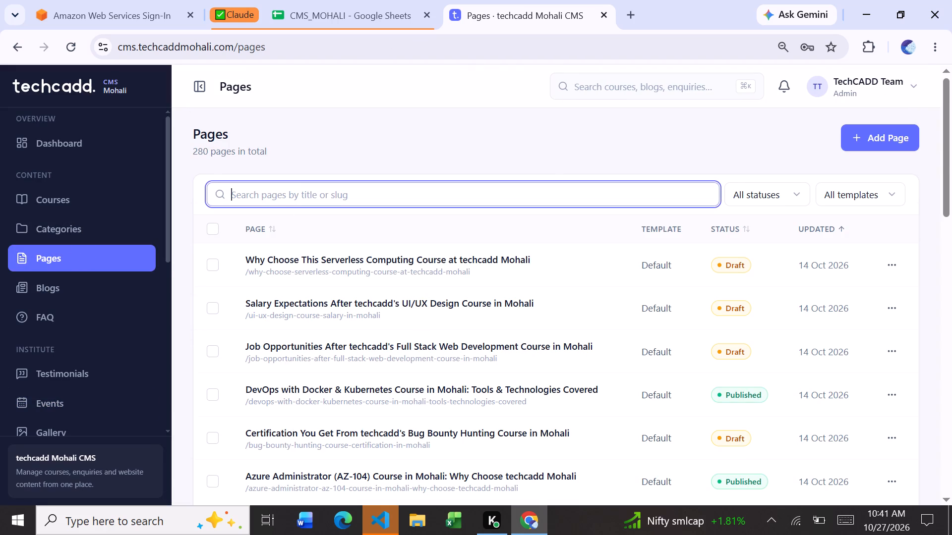
key(ctrl+v)
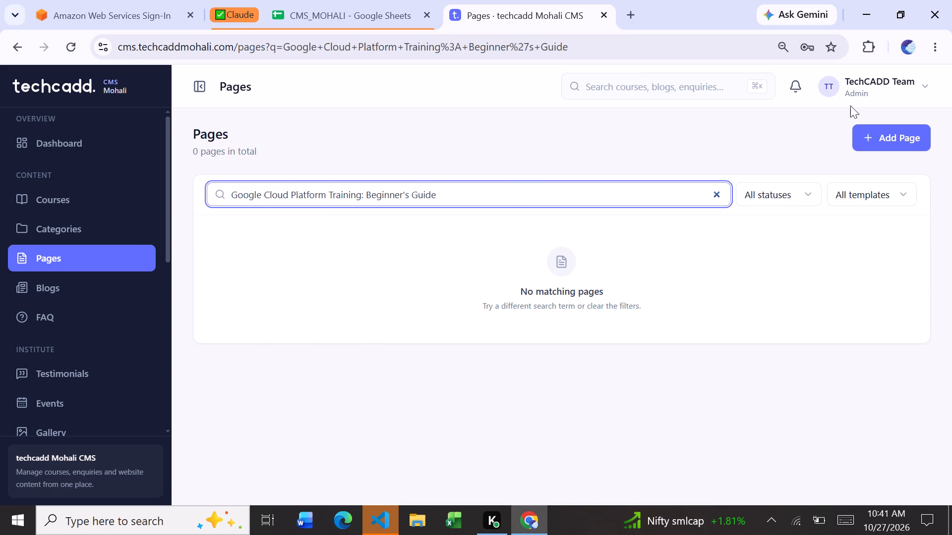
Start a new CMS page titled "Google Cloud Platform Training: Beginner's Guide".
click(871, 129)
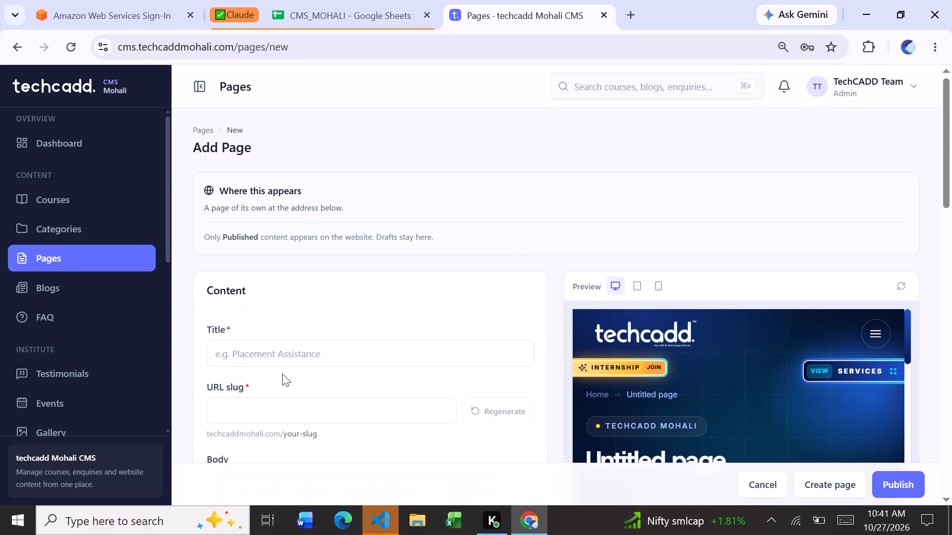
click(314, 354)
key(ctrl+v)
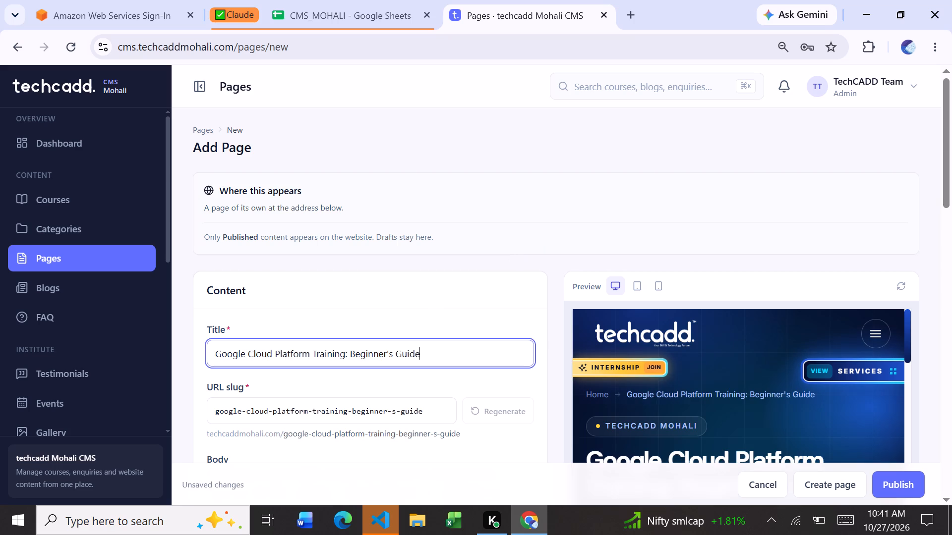
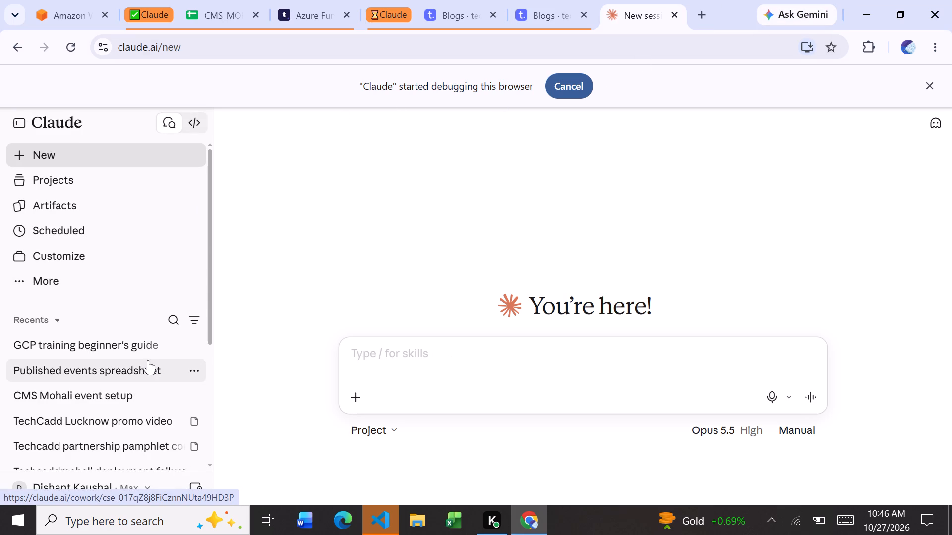
Check Claude's progress on the CMS article, and review the planned blog rows in the CMS_MOHALI blogs extra sheet.
click(531, 0)
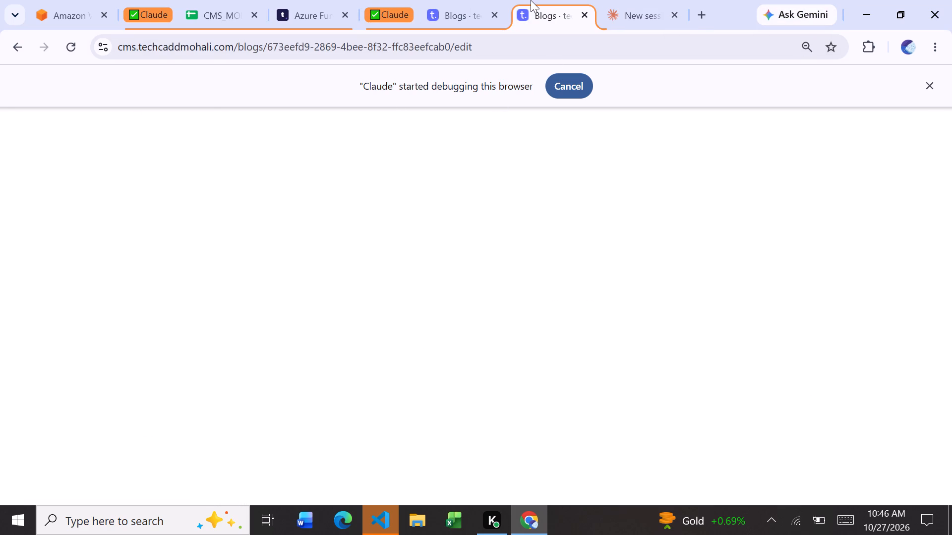
click(466, 10)
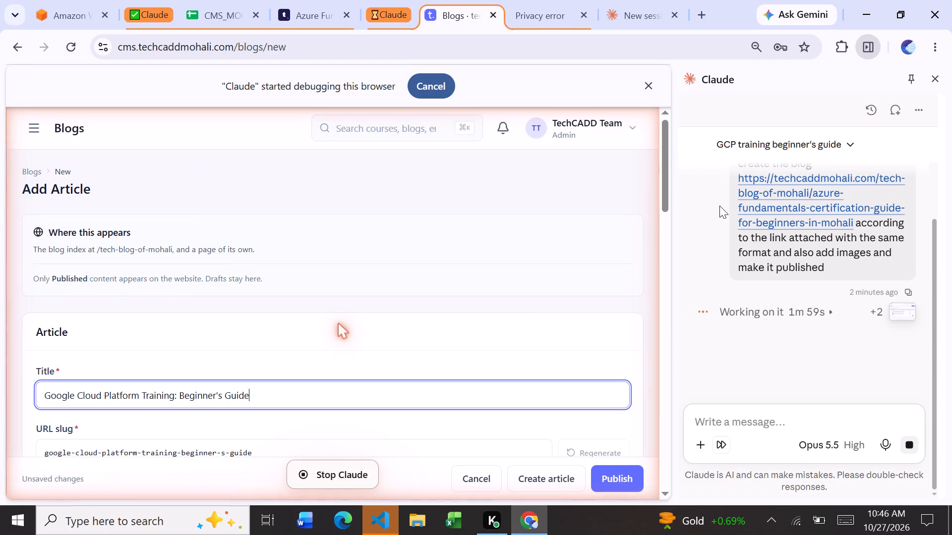
click(197, 0)
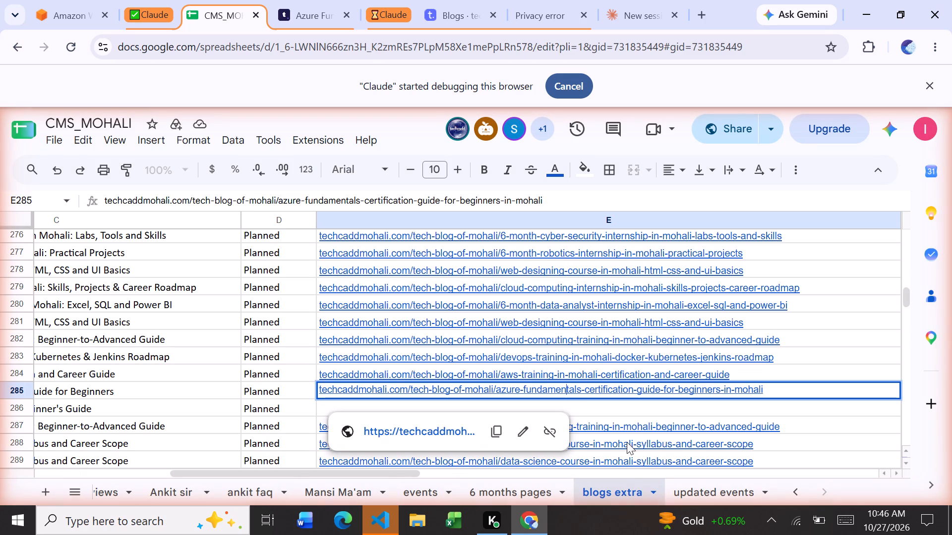
scroll(100, 320, right, 6)
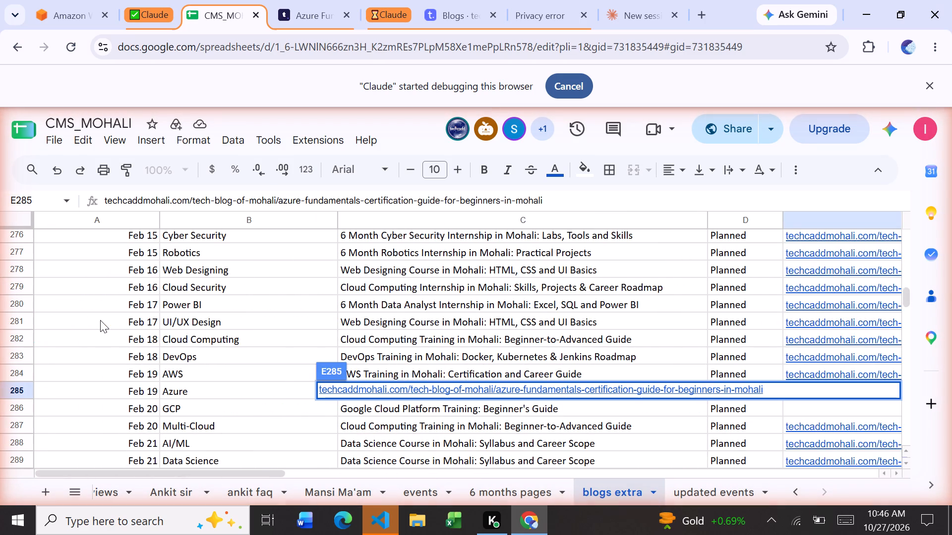
scroll(100, 320, right, 1)
scroll(389, 263, up, 2)
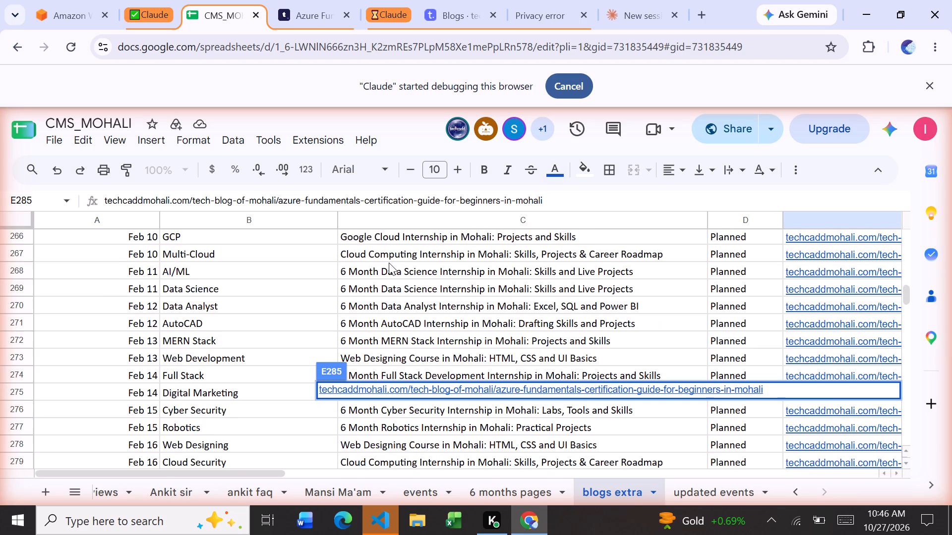
scroll(389, 263, up, 4)
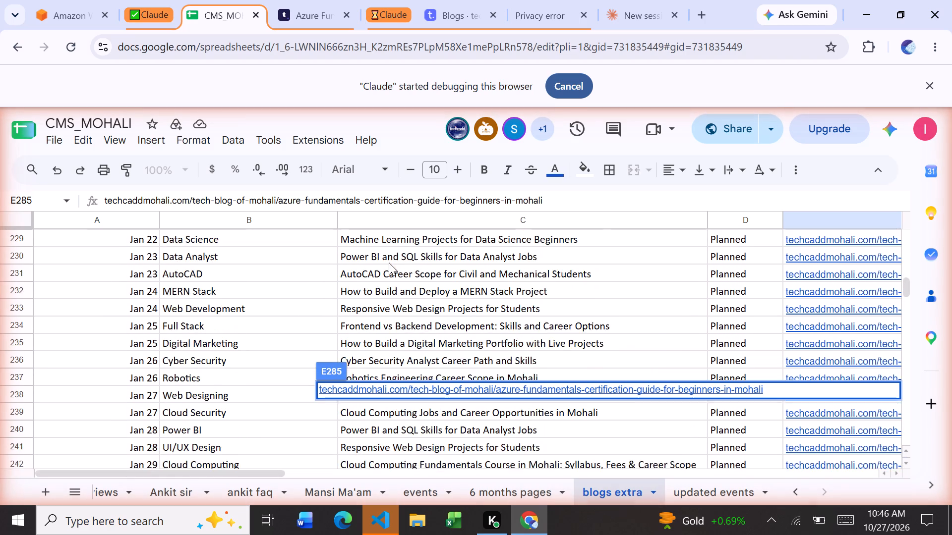
scroll(389, 263, up, 1)
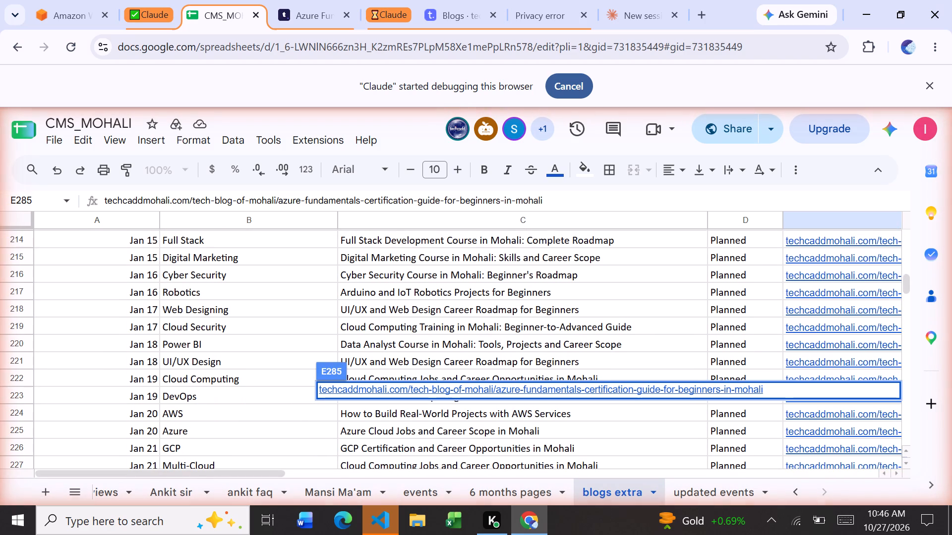
Rename the blogs extra sheet of CMS_MOHALI as "blogs 6 months".
click(654, 493)
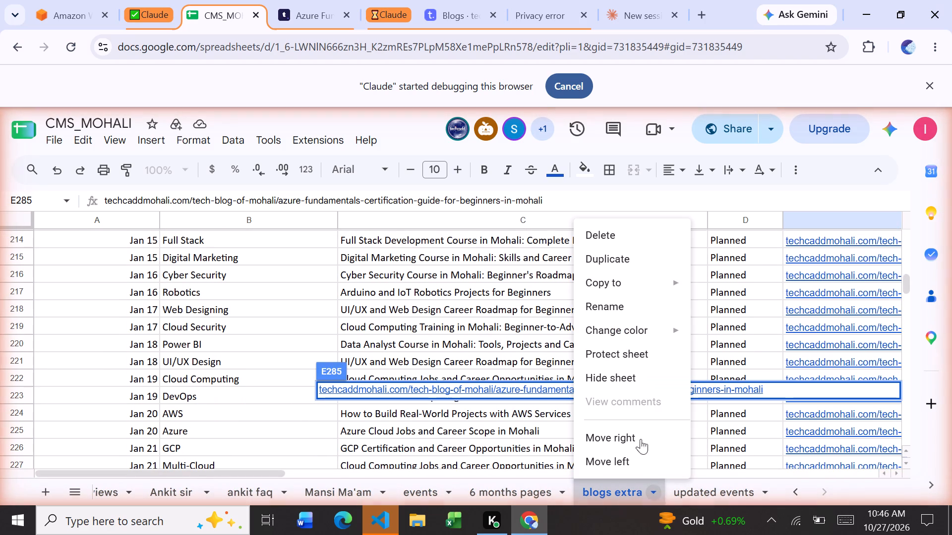
click(619, 308)
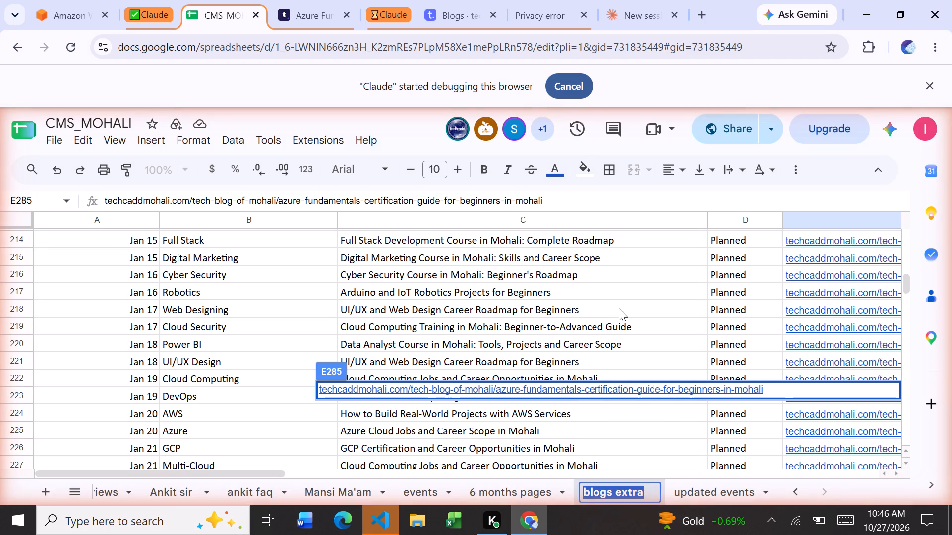
key(Right)
key(BackSpace)
key(BackSpace)
key(BackSpace)
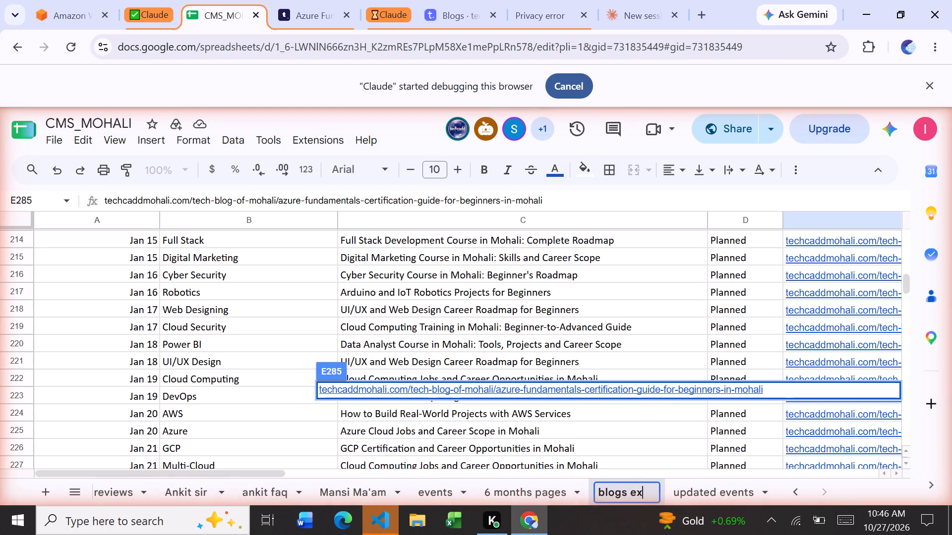
key(BackSpace)
key(BackSpace)
text(6 month)
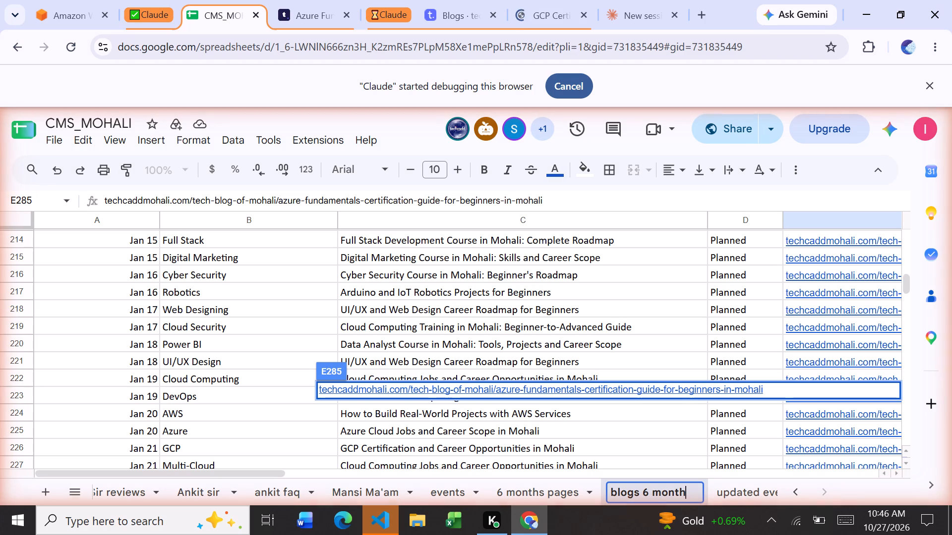
key(s)
key(Return)
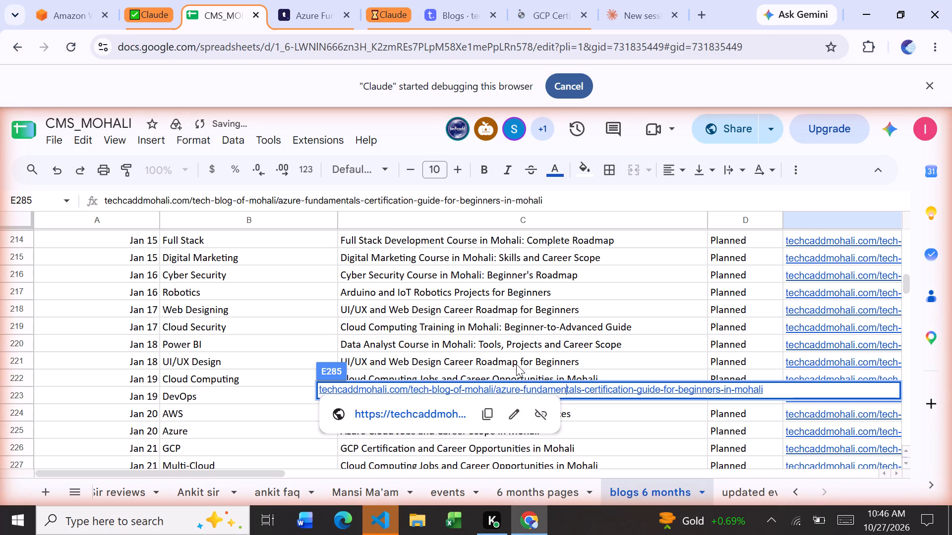
Look through the Mansi Ma'am, events and updated events sheets, examining the listed titles and links.
click(344, 495)
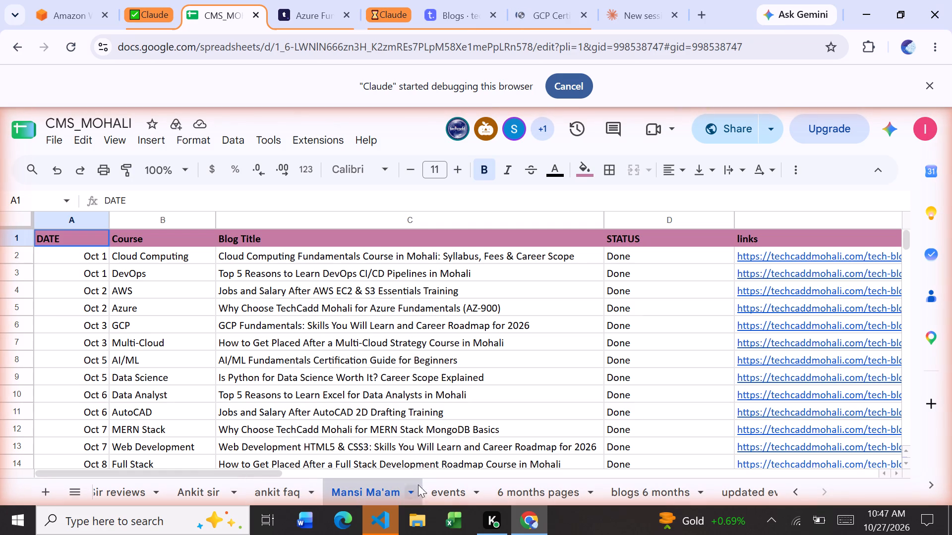
click(455, 495)
scroll(557, 408, down, 1)
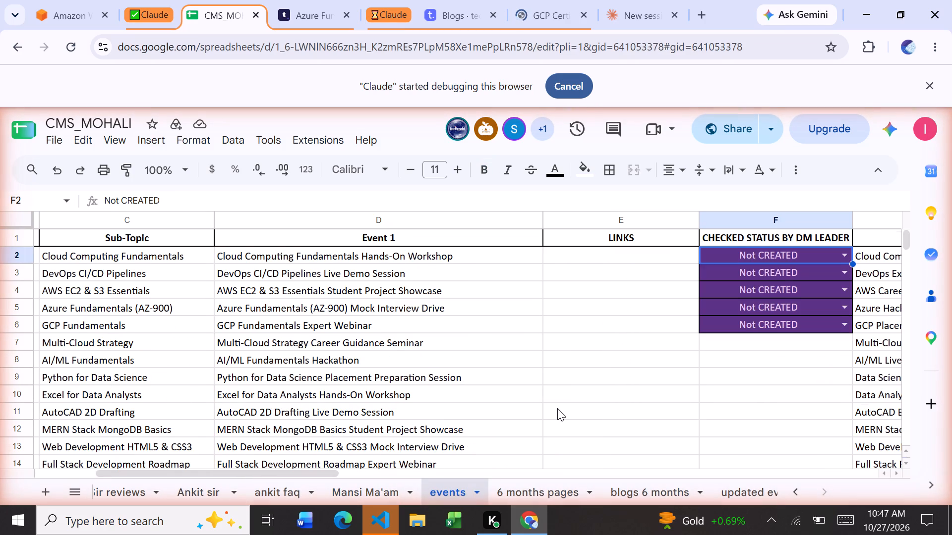
scroll(557, 408, down, 2)
scroll(557, 408, left, 1)
scroll(720, 492, left, 1)
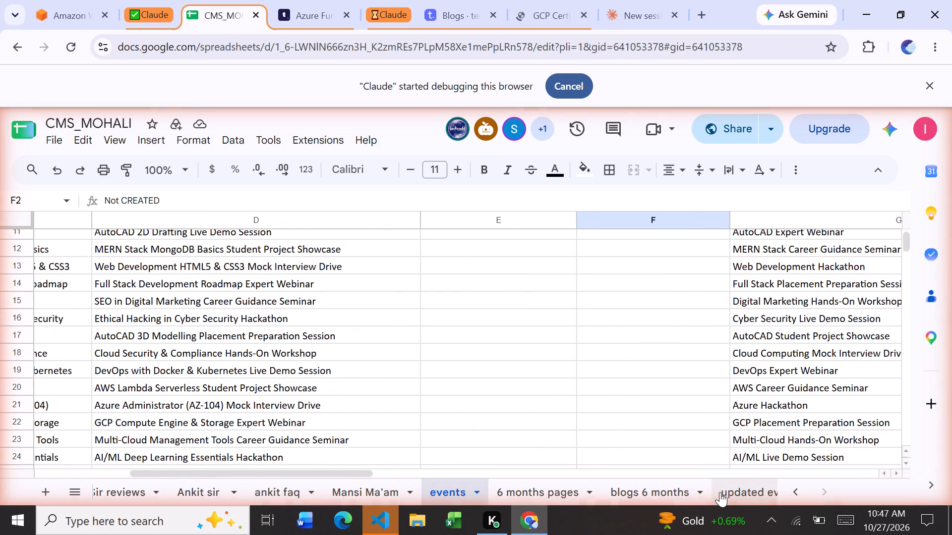
scroll(720, 492, left, 1)
click(713, 492)
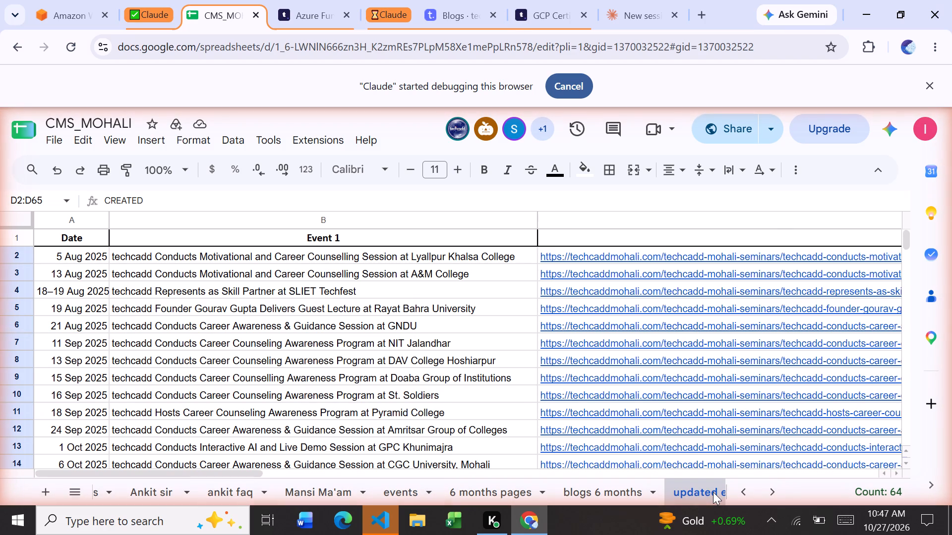
scroll(581, 327, down, 4)
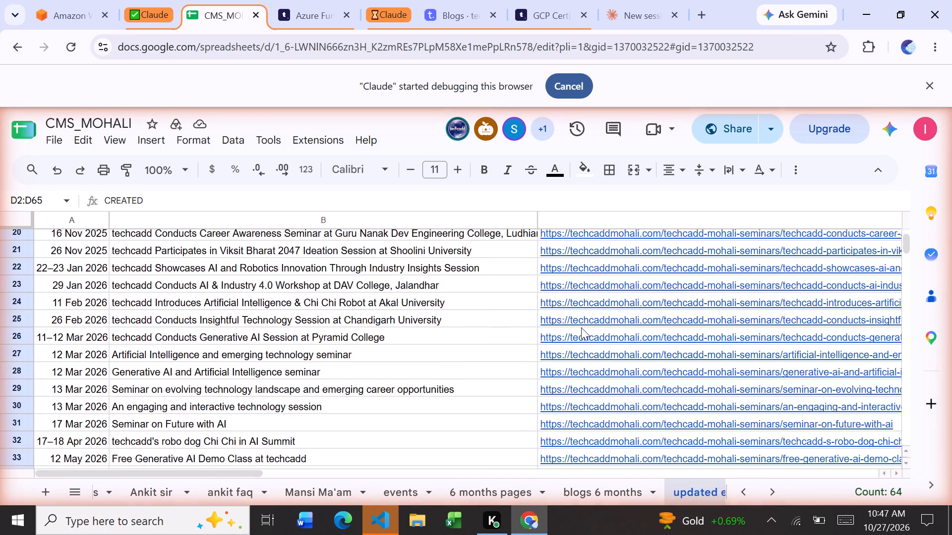
scroll(581, 327, down, 5)
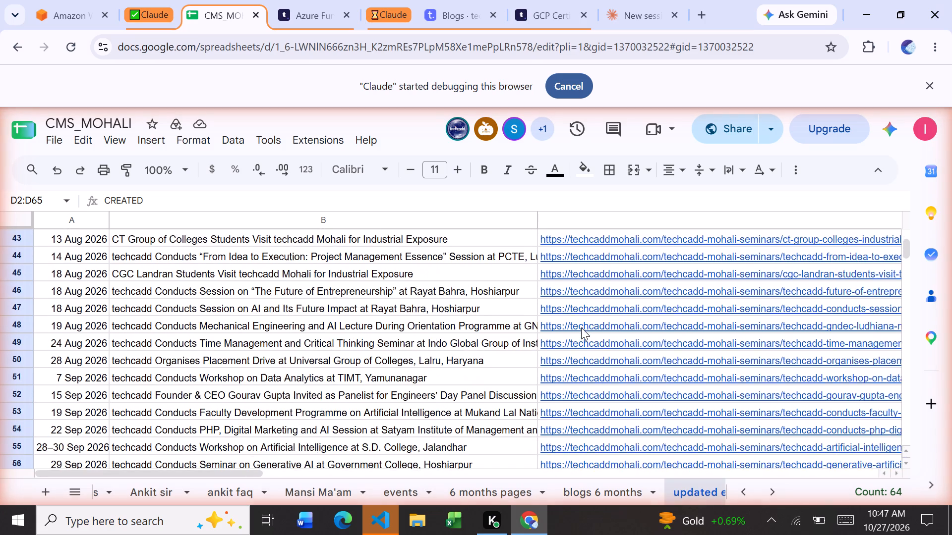
scroll(581, 327, down, 1)
Widen the Event 1 column in the updated events sheet to fit more of the event titles, and check the rows.
scroll(581, 327, up, 5)
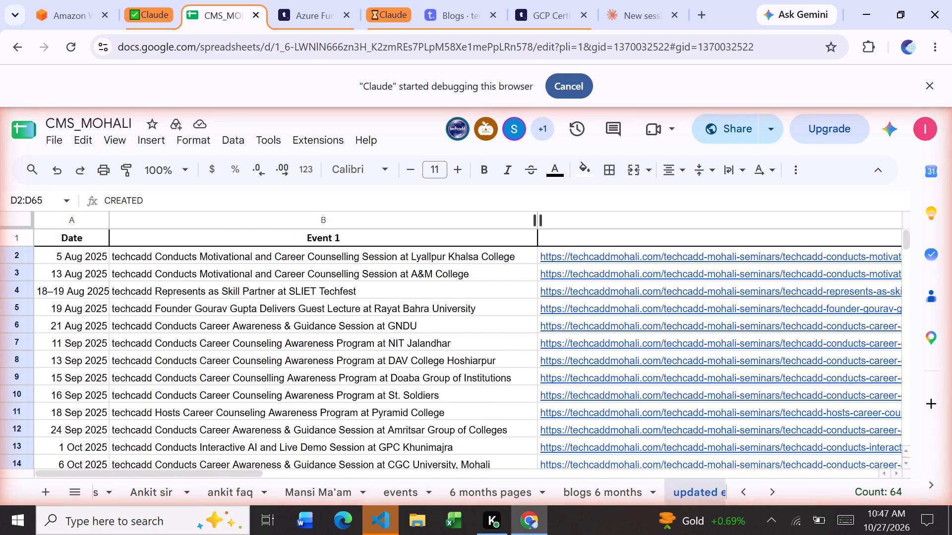
drag(535, 220, 588, 222)
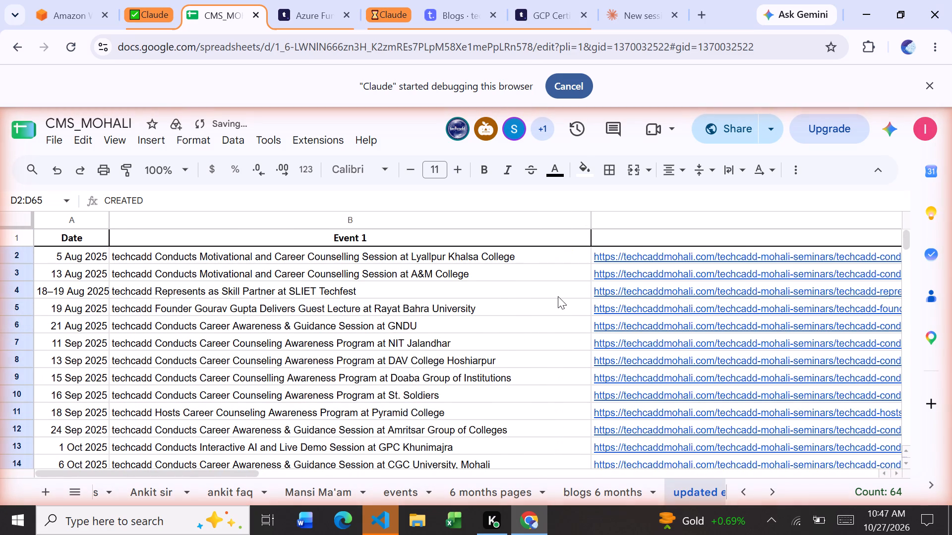
scroll(558, 296, down, 5)
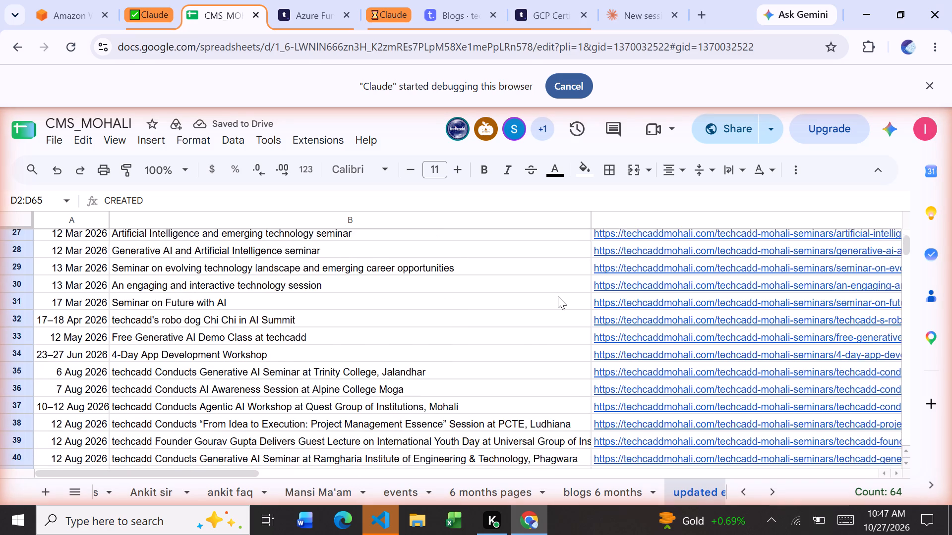
scroll(558, 296, down, 2)
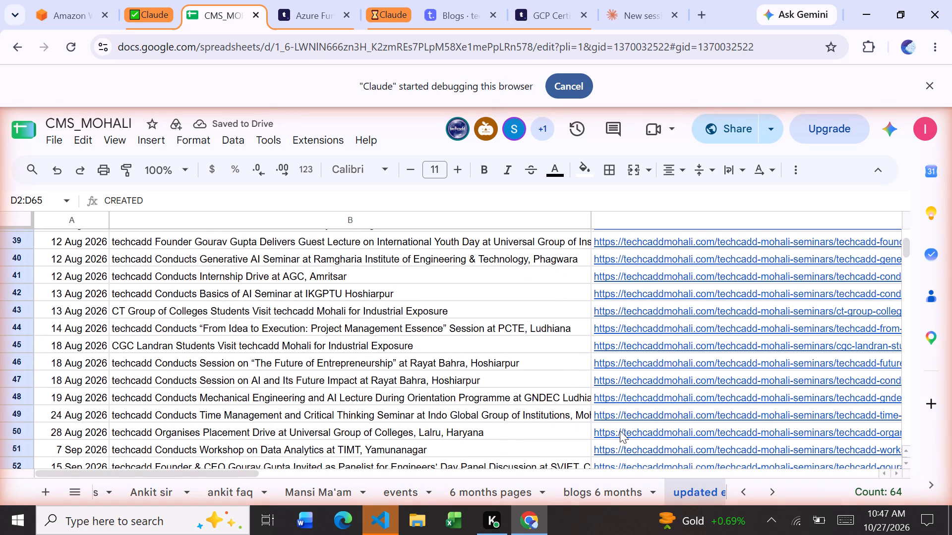
click(609, 491)
scroll(609, 491, left, 1)
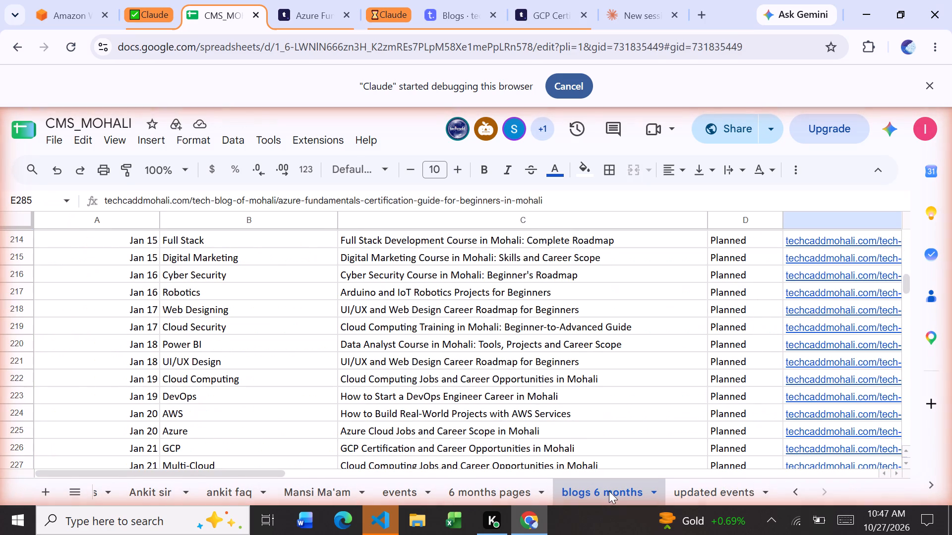
click(557, 0)
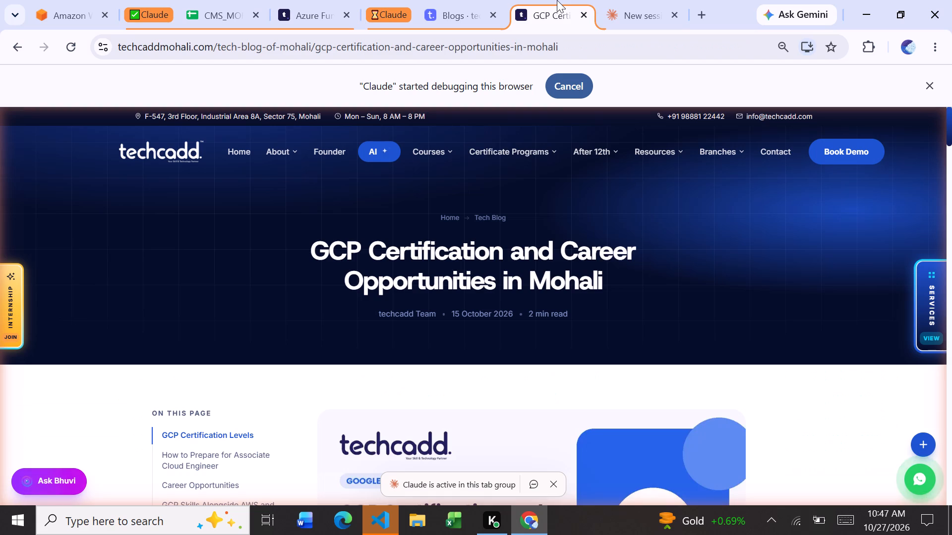
click(459, 0)
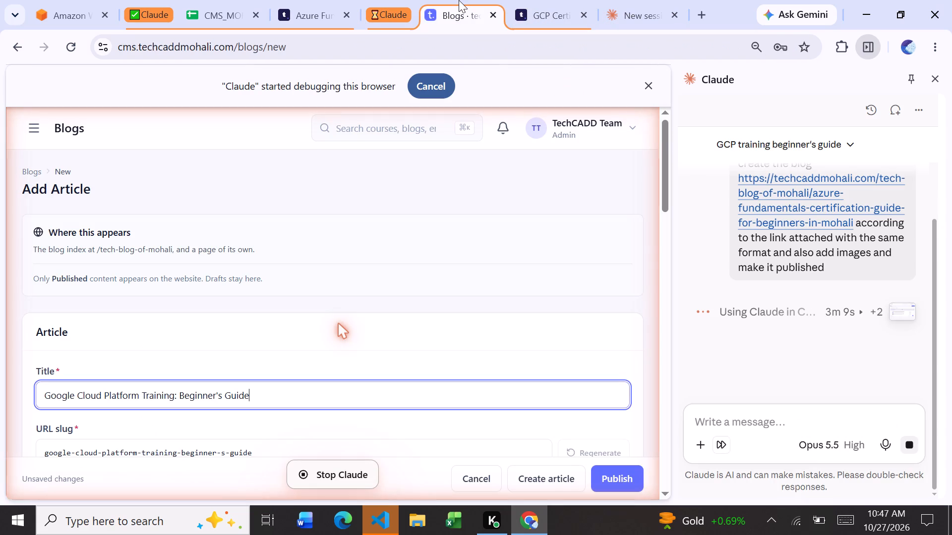
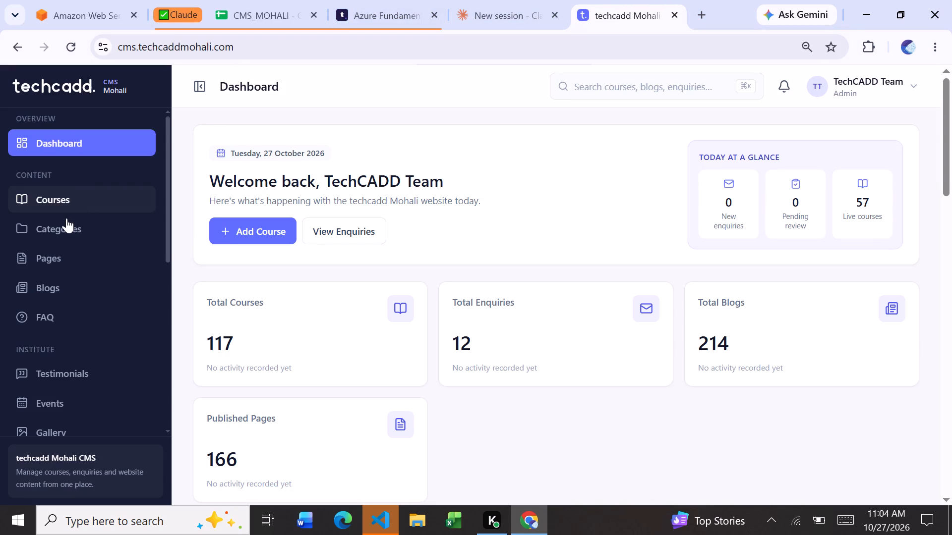
click(51, 292)
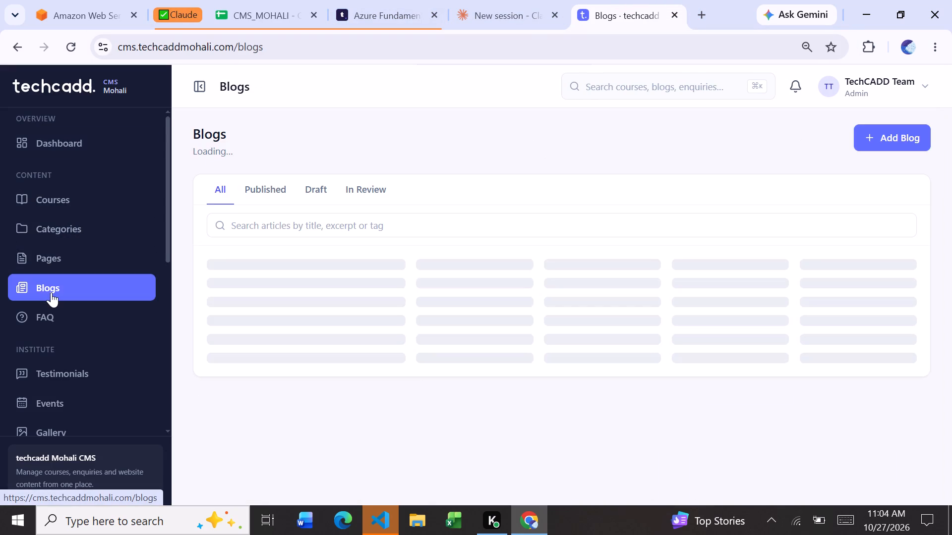
click(285, 229)
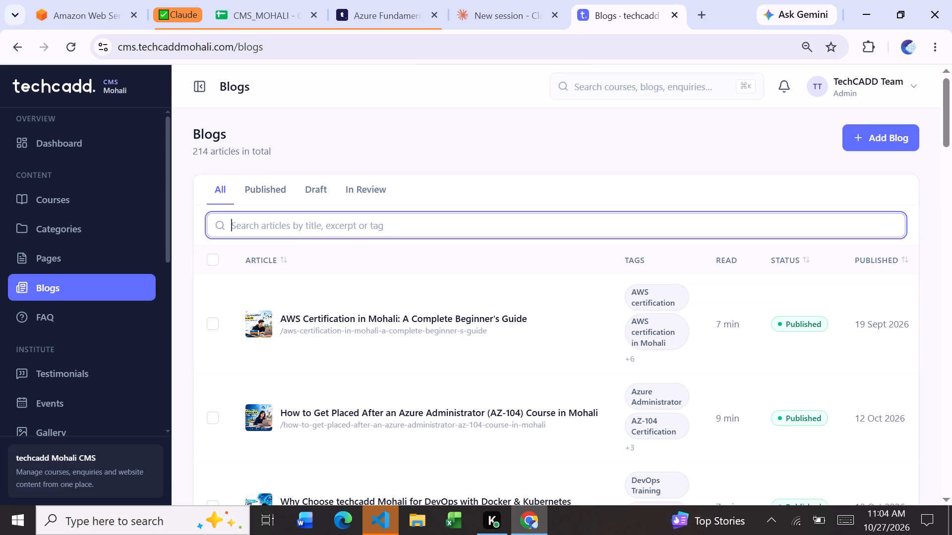
key(ctrl+v)
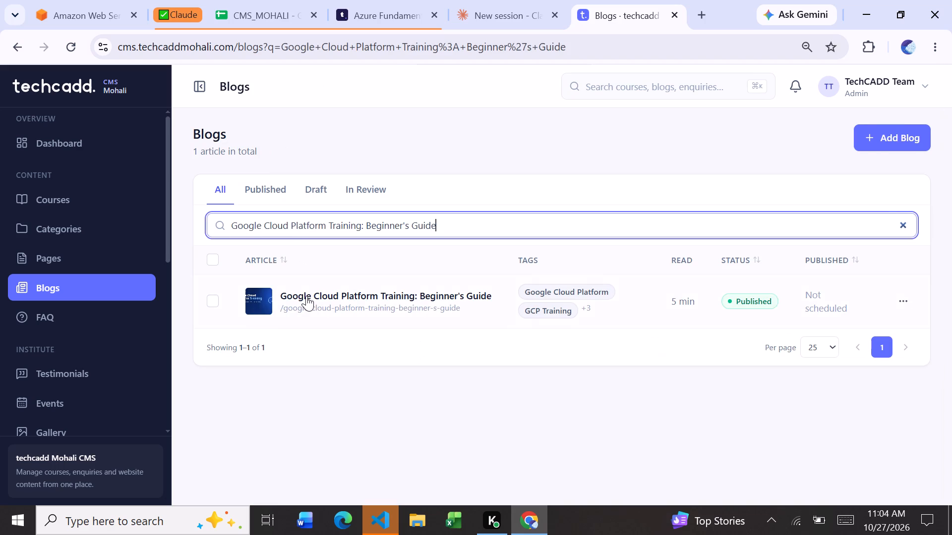
Open the Google Cloud Platform Training blog's live page from its CMS article and paste the page URL into links cell E286.
click(307, 297)
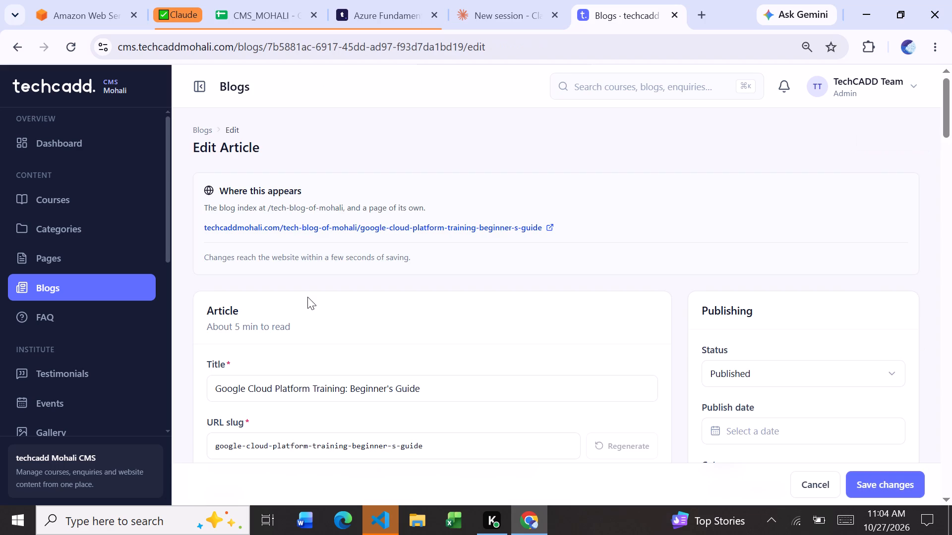
click(334, 224)
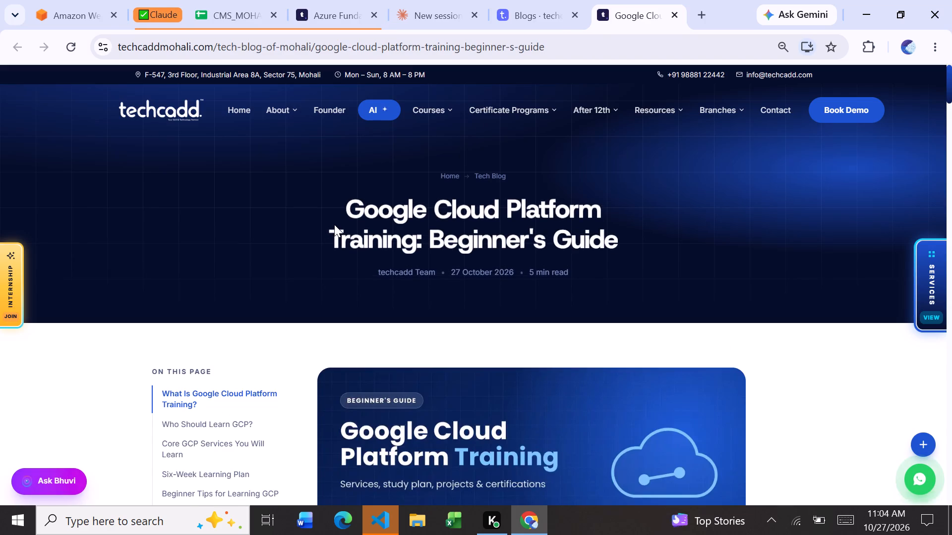
click(482, 44)
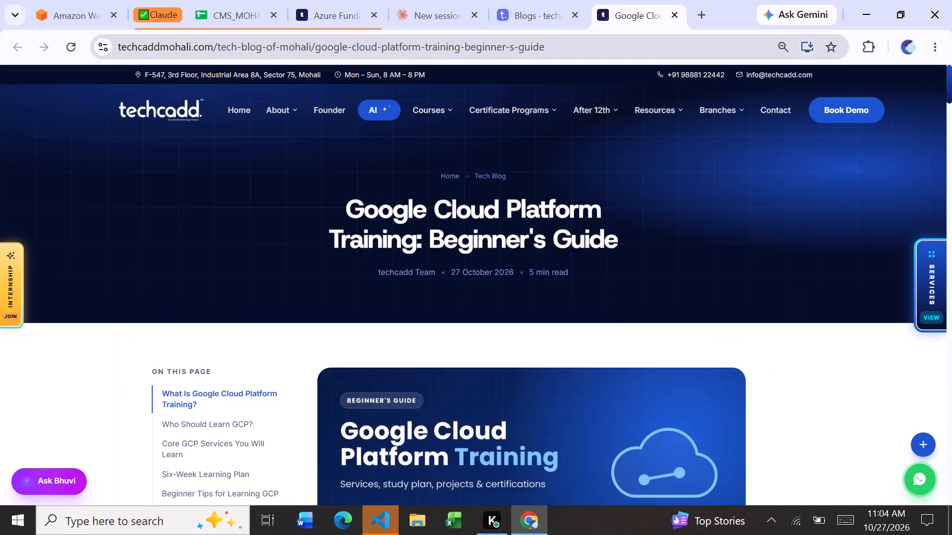
key(ctrl+c)
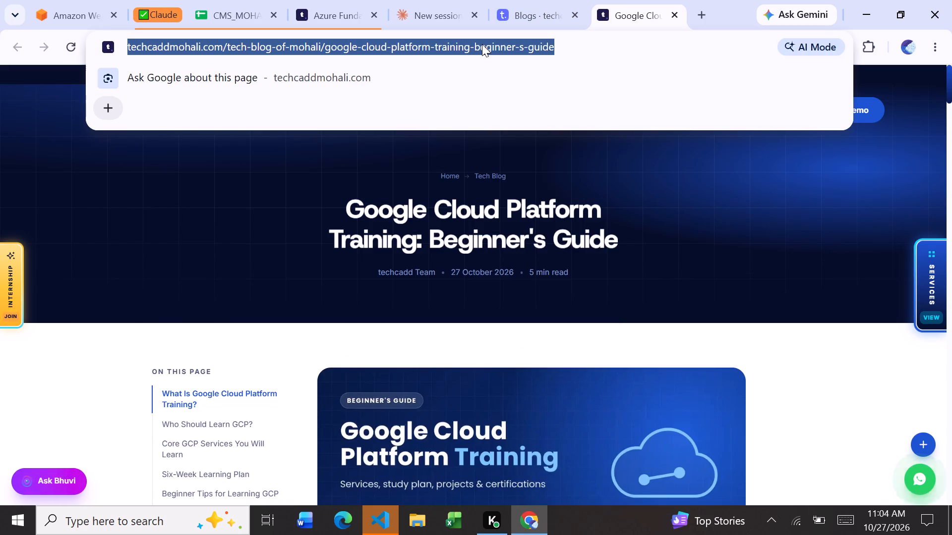
click(206, 0)
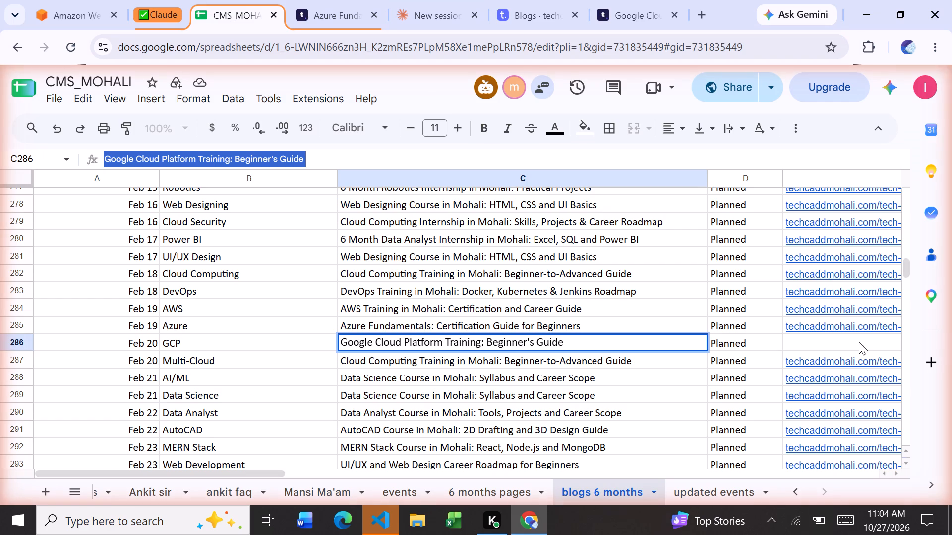
click(842, 344)
key(ctrl+v)
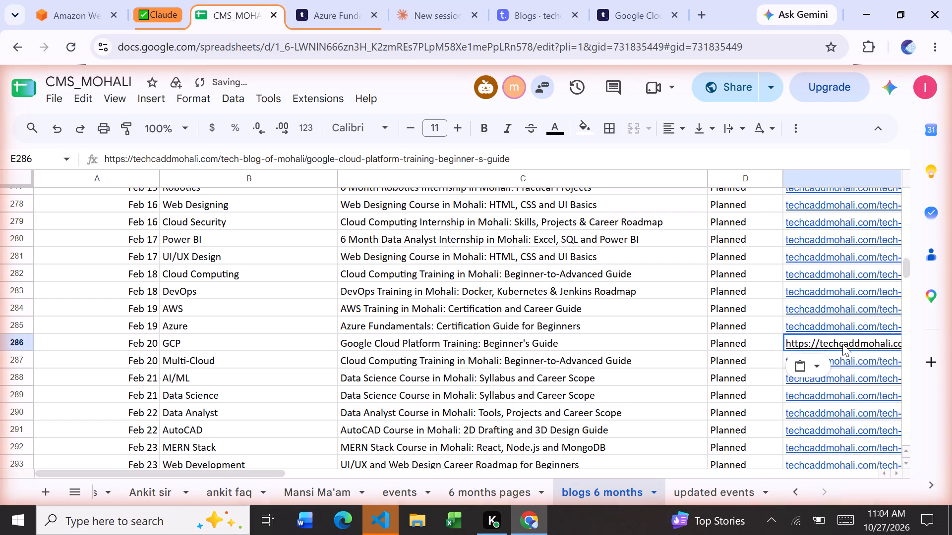
Look through the blogs 6 months sheet for planned blogs whose links cell is still empty.
scroll(673, 323, down, 2)
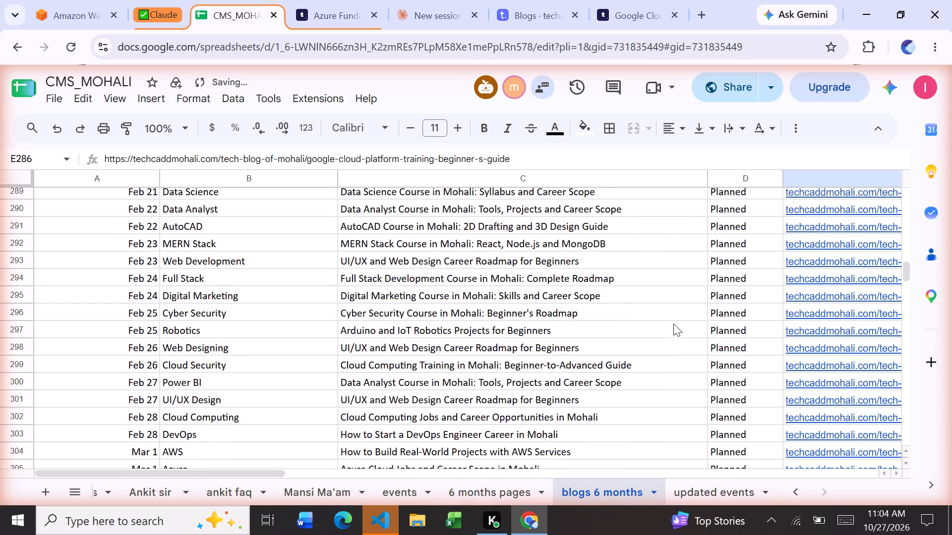
scroll(673, 323, down, 3)
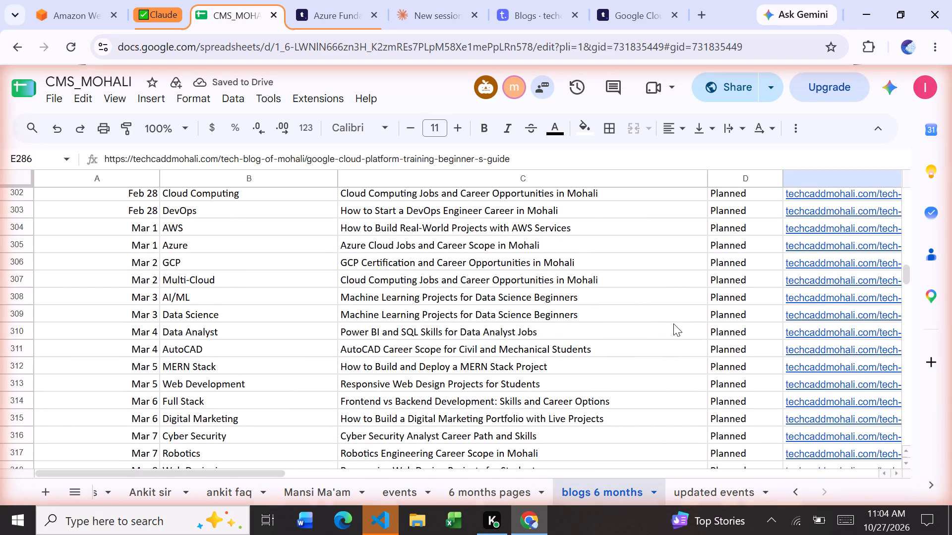
scroll(673, 323, down, 3)
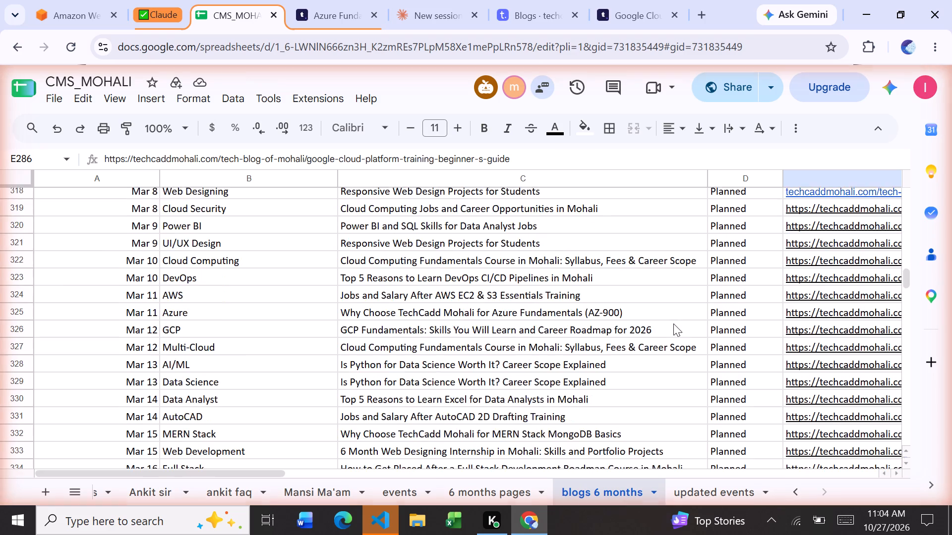
scroll(673, 323, down, 6)
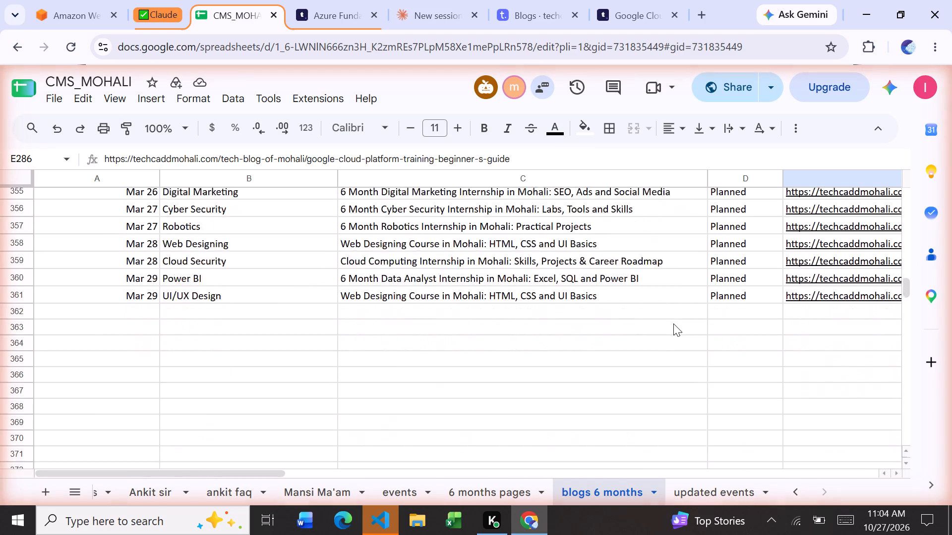
scroll(673, 323, down, 1)
scroll(673, 323, up, 15)
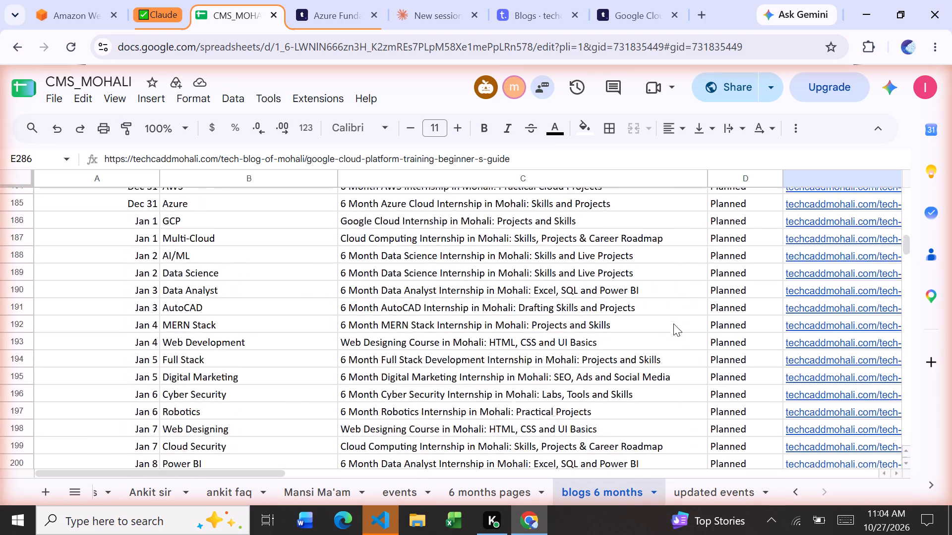
scroll(673, 323, down, 3)
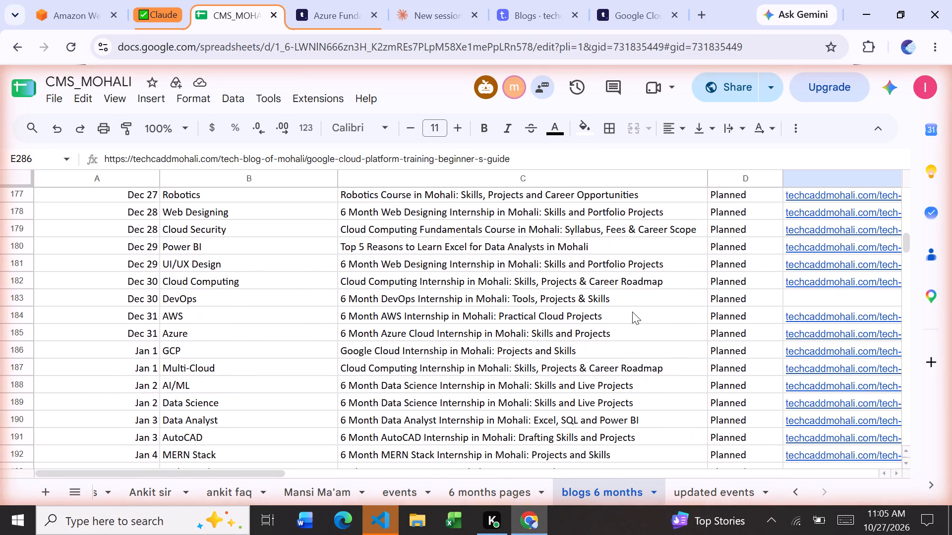
click(624, 315)
scroll(624, 315, left, 2)
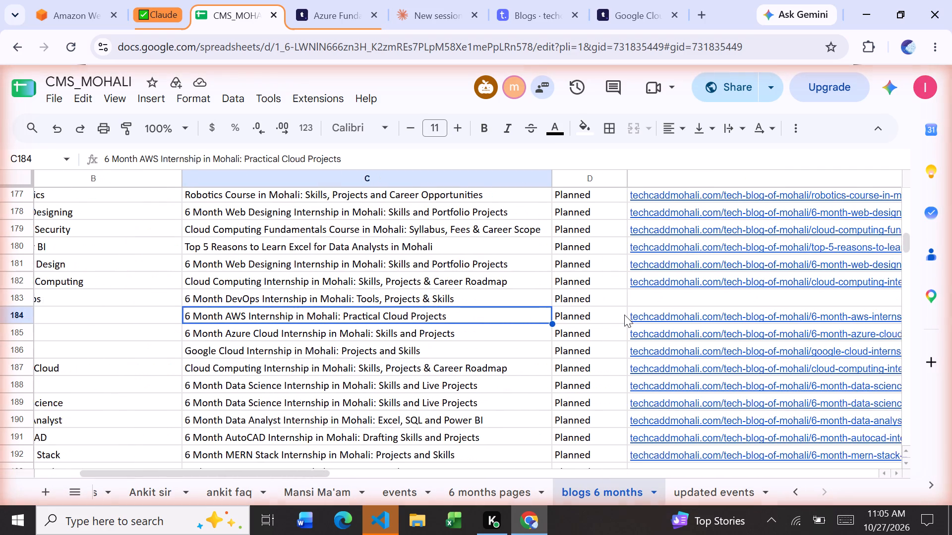
scroll(624, 315, down, 2)
scroll(624, 315, up, 7)
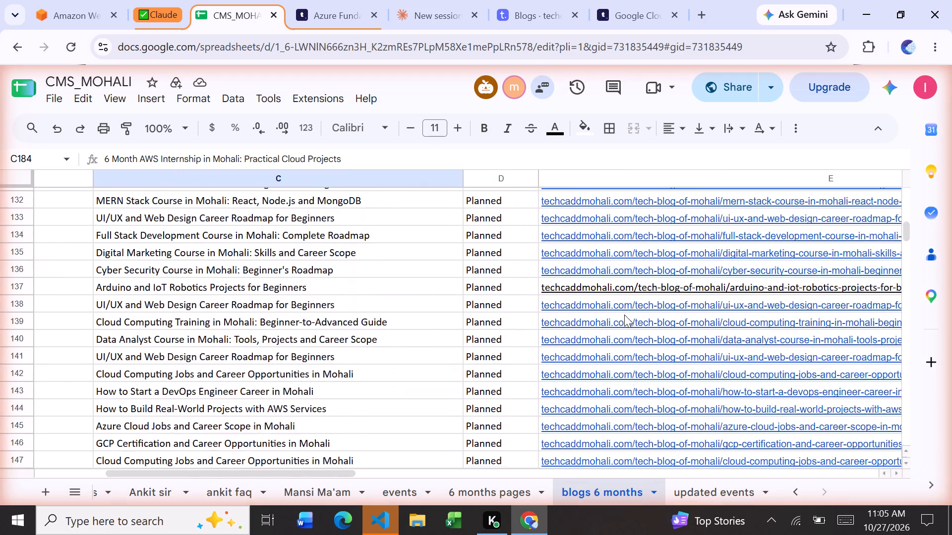
scroll(624, 315, up, 11)
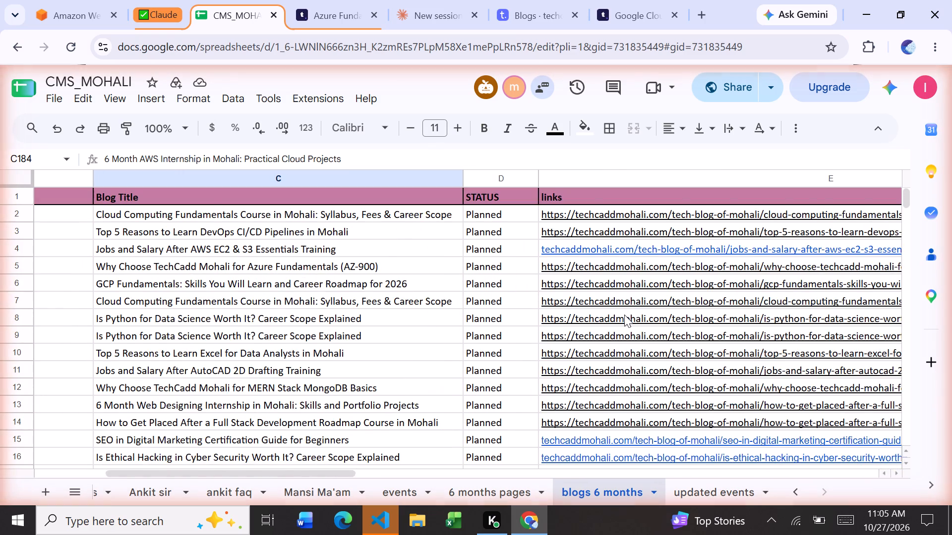
Copy the title "Google Cloud Platform Training: Beginner's Guide" from the Oct 23 GCP entry in row 46.
scroll(624, 315, down, 6)
scroll(624, 315, right, 4)
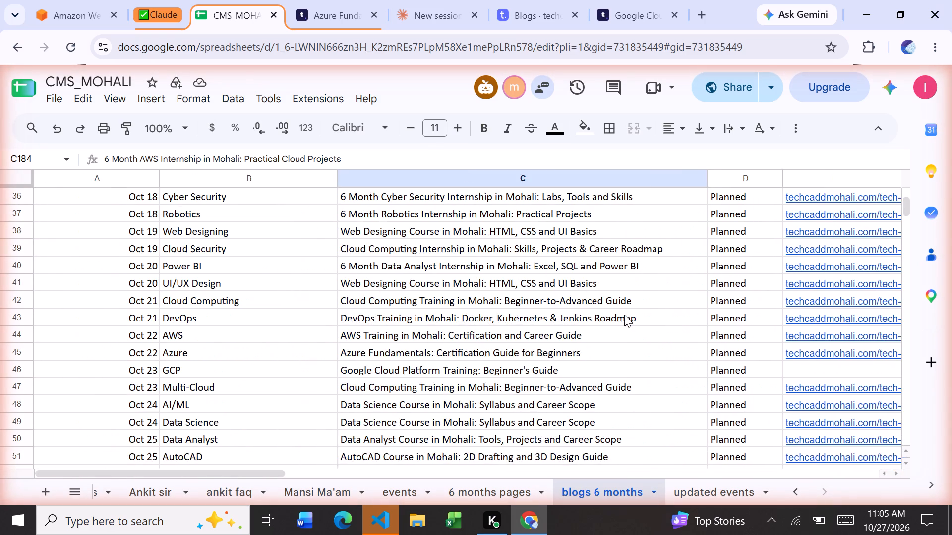
scroll(624, 315, left, 1)
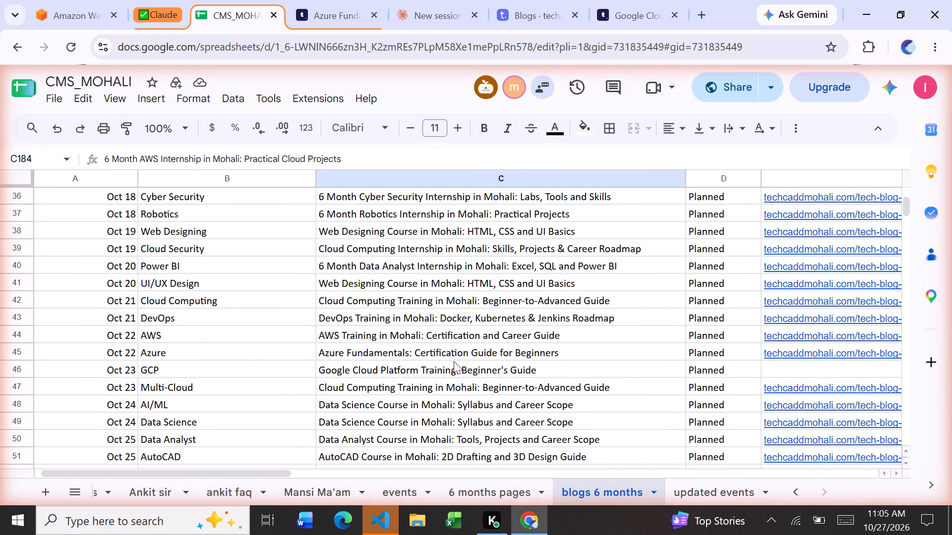
click(454, 362)
click(453, 367)
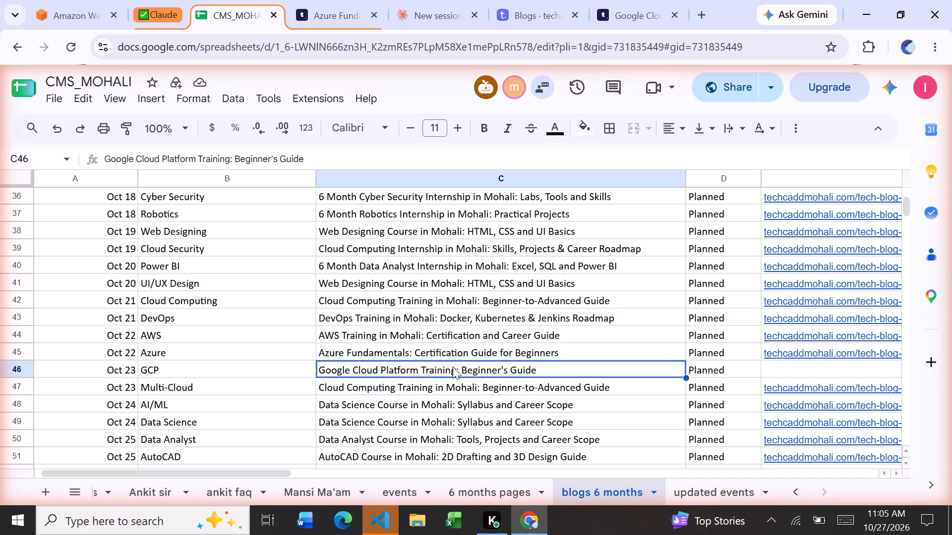
click(323, 160)
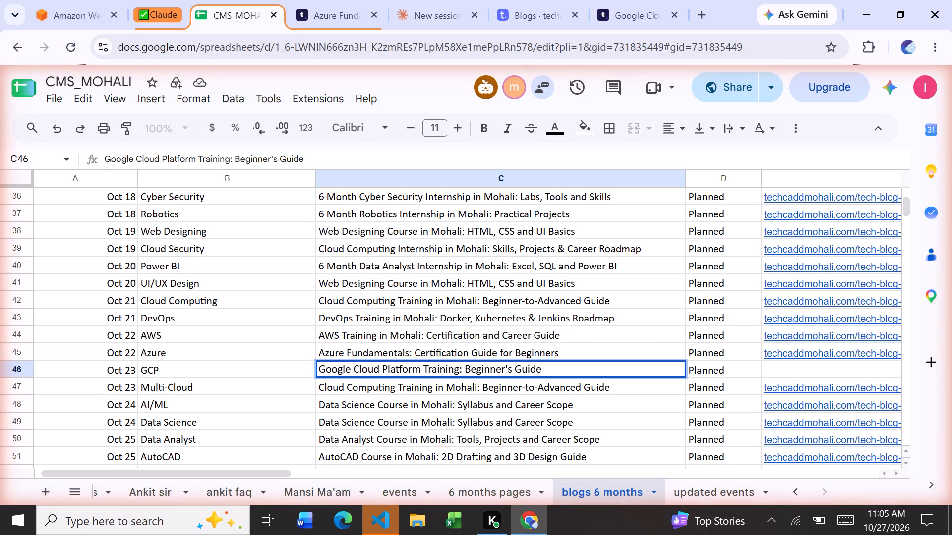
key(ctrl+a)
key(ctrl+c)
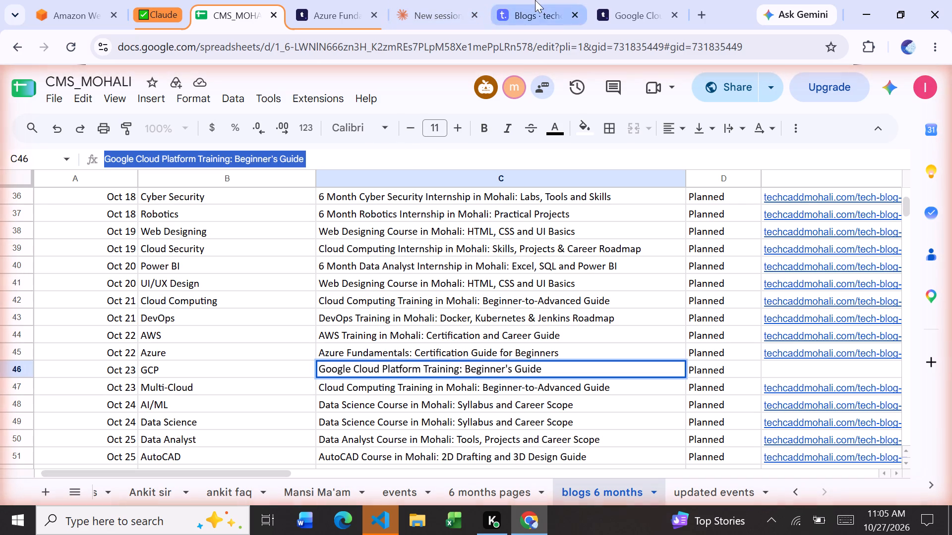
Return to the CMS tab and save the open Google Cloud Platform Training article.
click(535, 0)
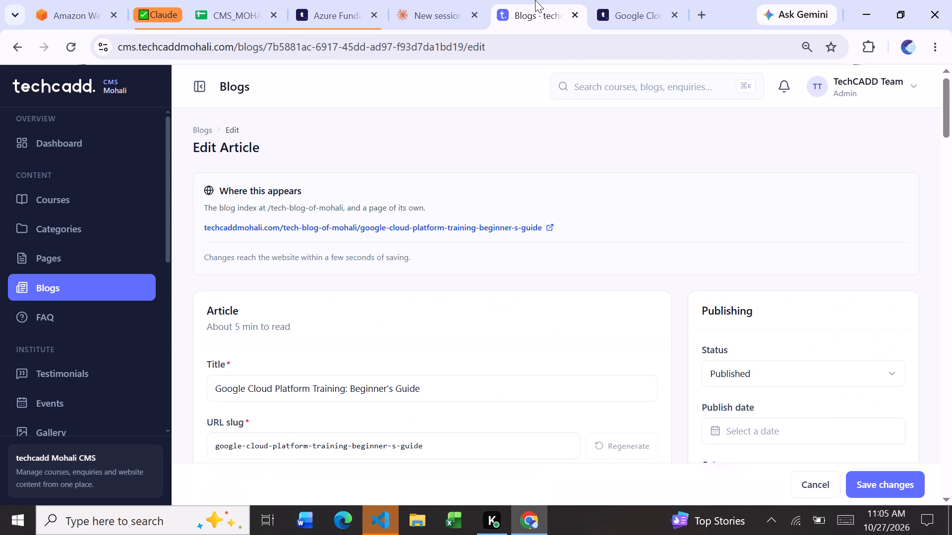
click(882, 483)
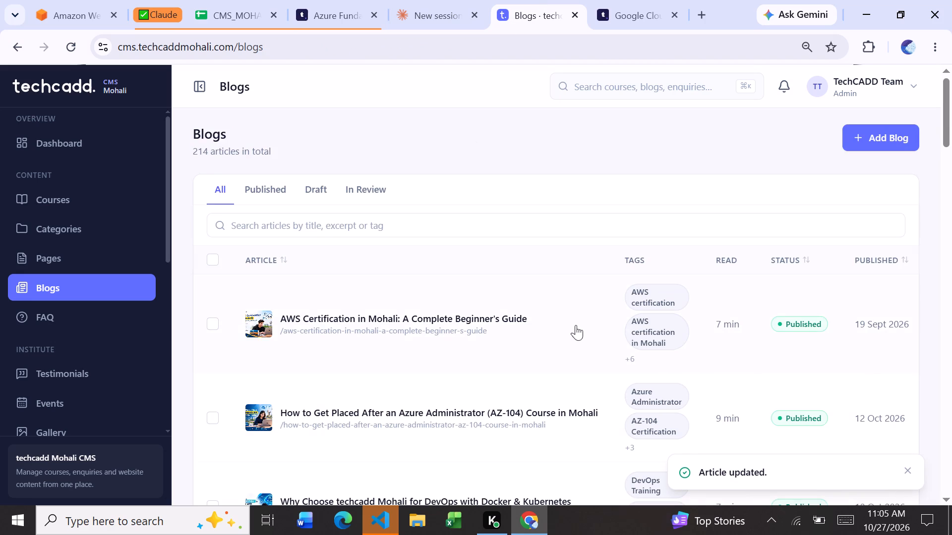
Search the CMS blogs for the copied title "Google Cloud Platform Training: Beginner's Guide" and open the matching article.
click(507, 223)
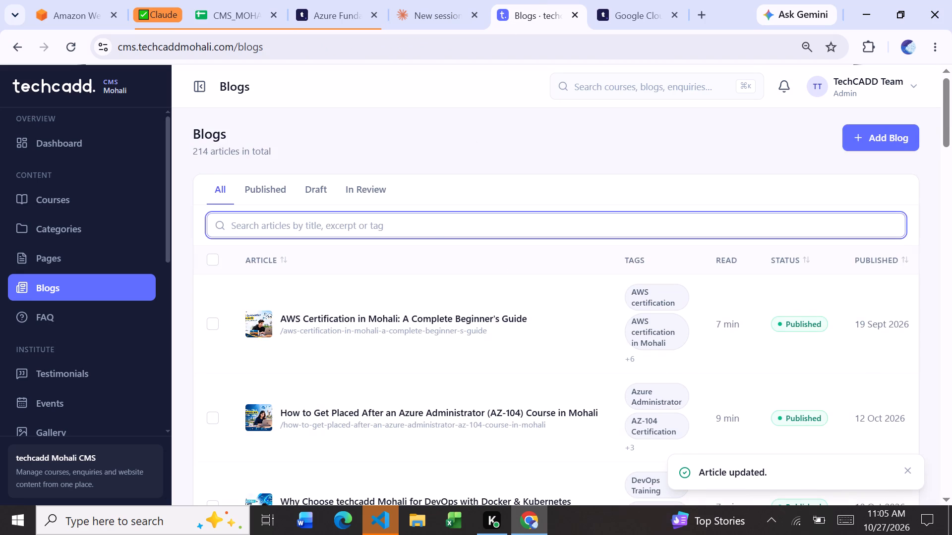
key(ctrl+v)
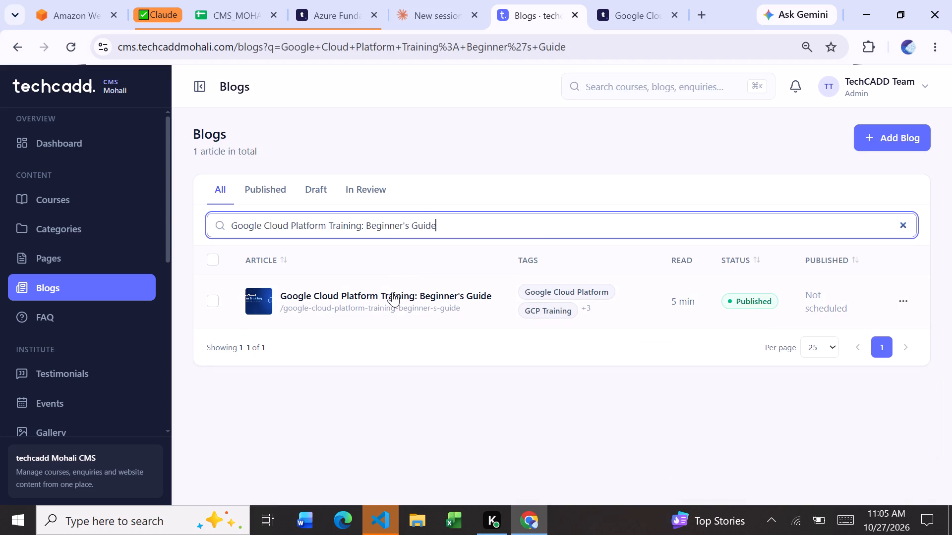
click(392, 293)
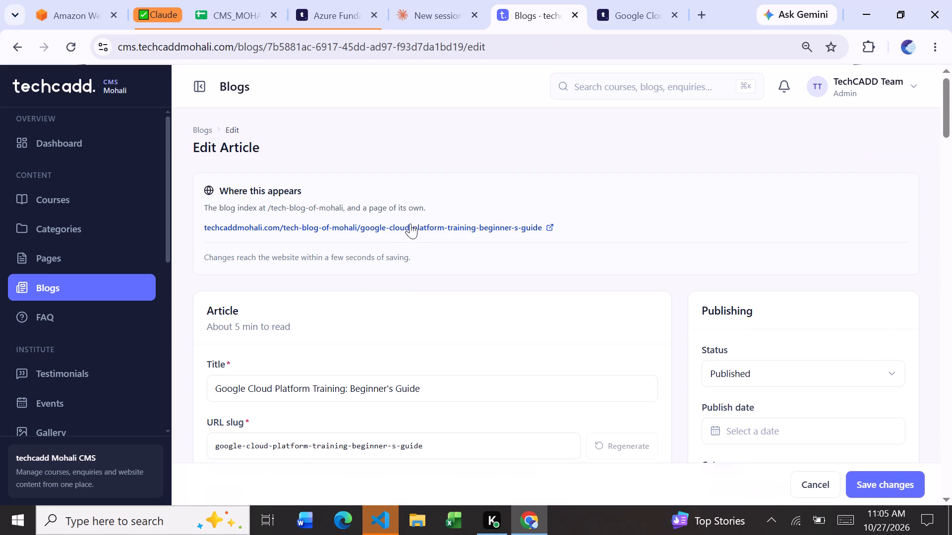
Open the article's live page, copy its URL, and paste it into links cell E46 of the blogs 6 months sheet.
click(412, 223)
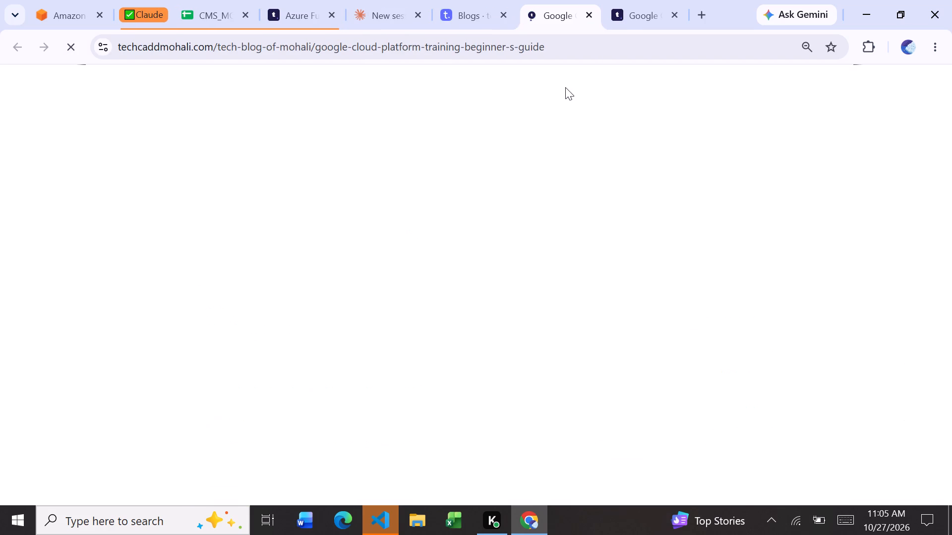
click(565, 45)
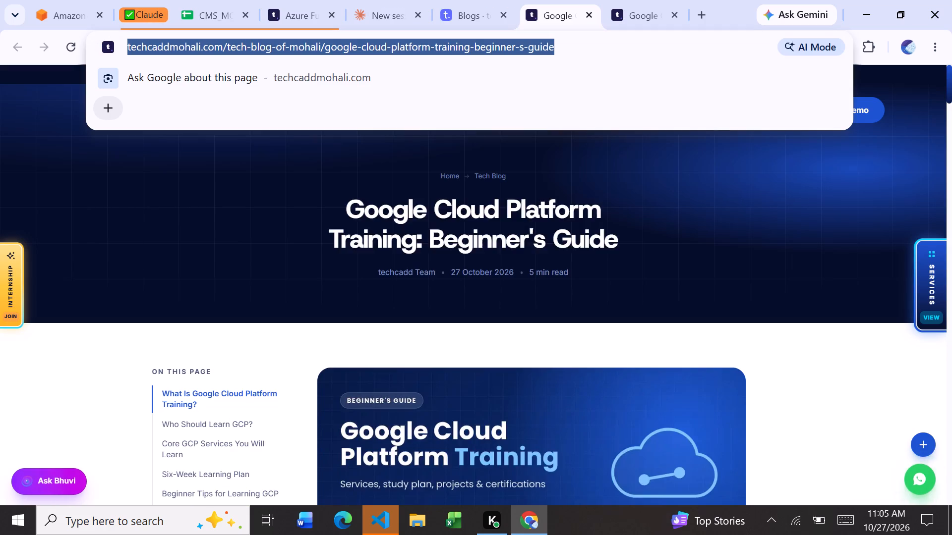
key(ctrl+c)
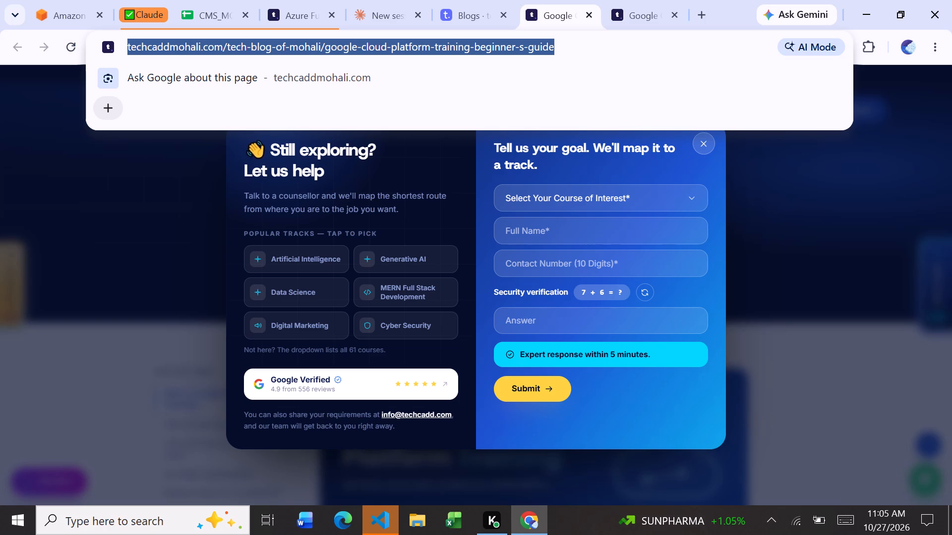
key(ctrl+c)
key(ctrl+c)
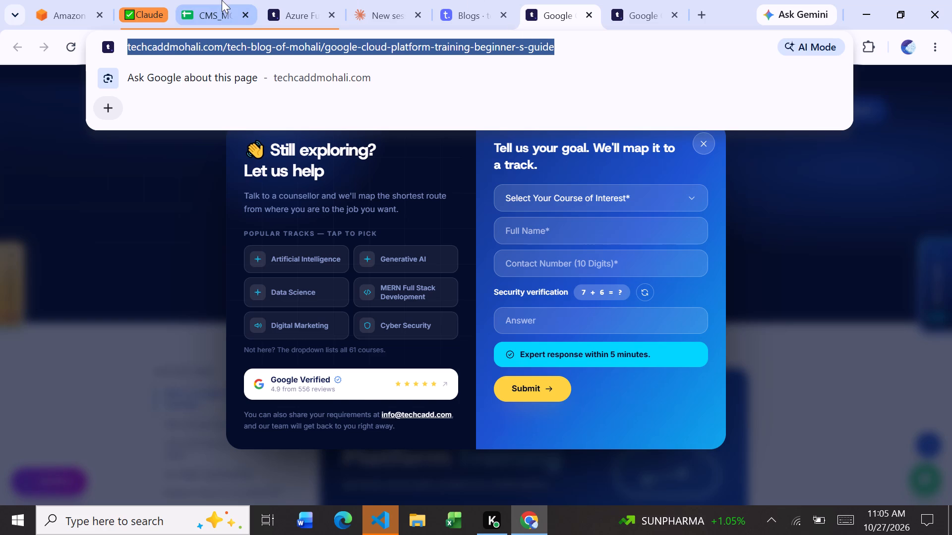
click(218, 3)
click(784, 365)
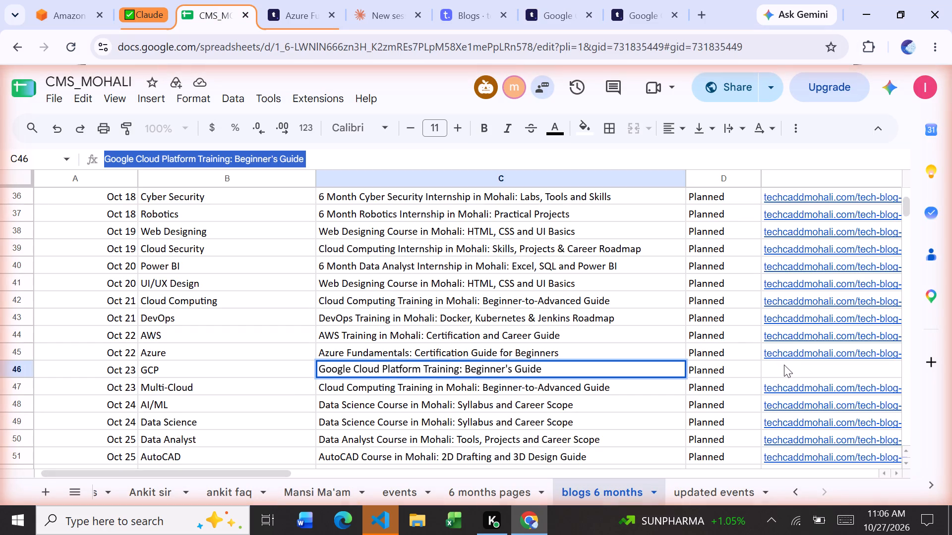
key(ctrl+v)
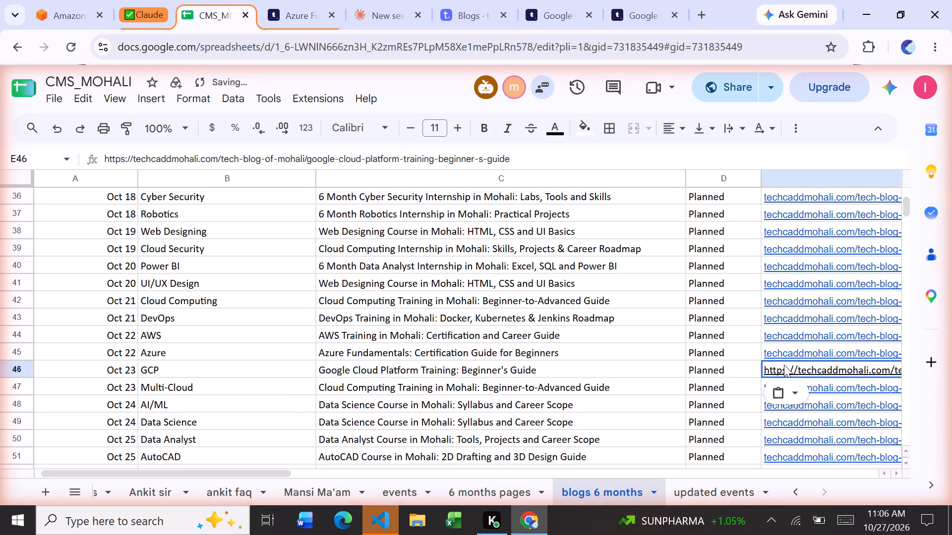
Return to the start of the blogs 6 months sheet and save the CMS_MOHALI spreadsheet.
scroll(784, 365, left, 1)
scroll(784, 365, up, 7)
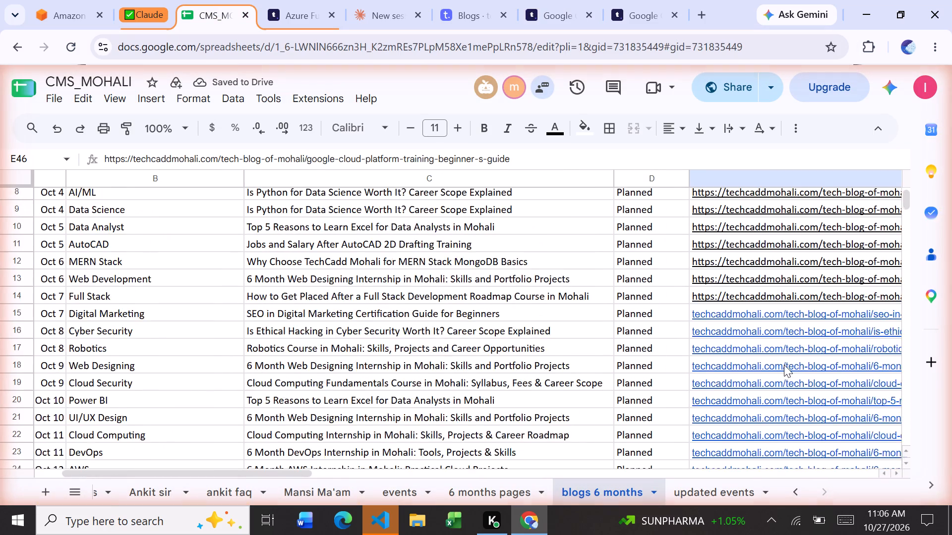
scroll(629, 344, right, 2)
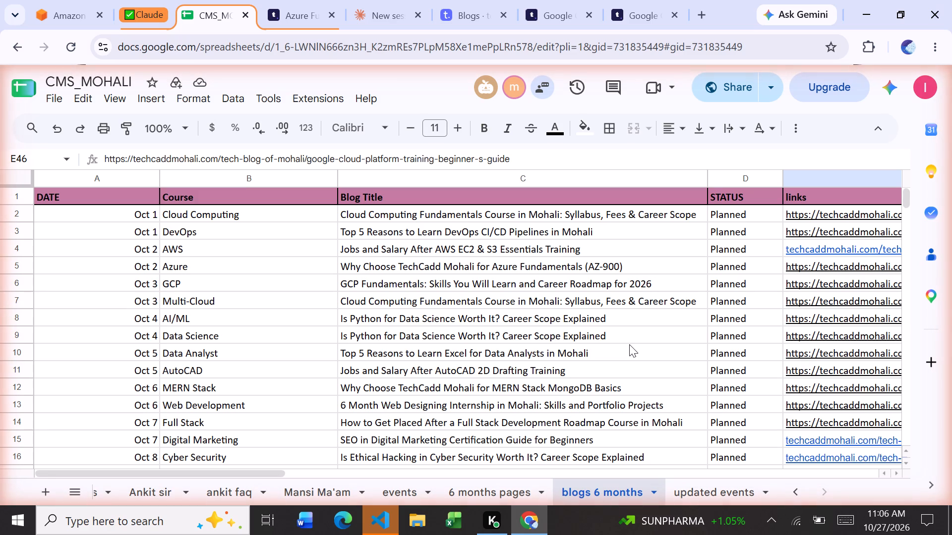
key(ctrl+s)
Switch to the open Azure Fundamentals blog page.
click(313, 0)
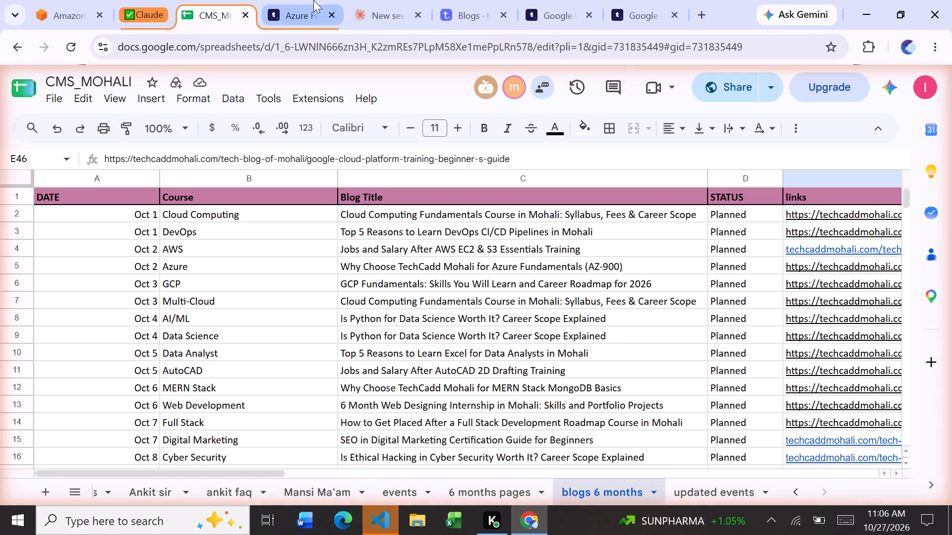
Close the open Azure Fundamentals blog page.
click(332, 15)
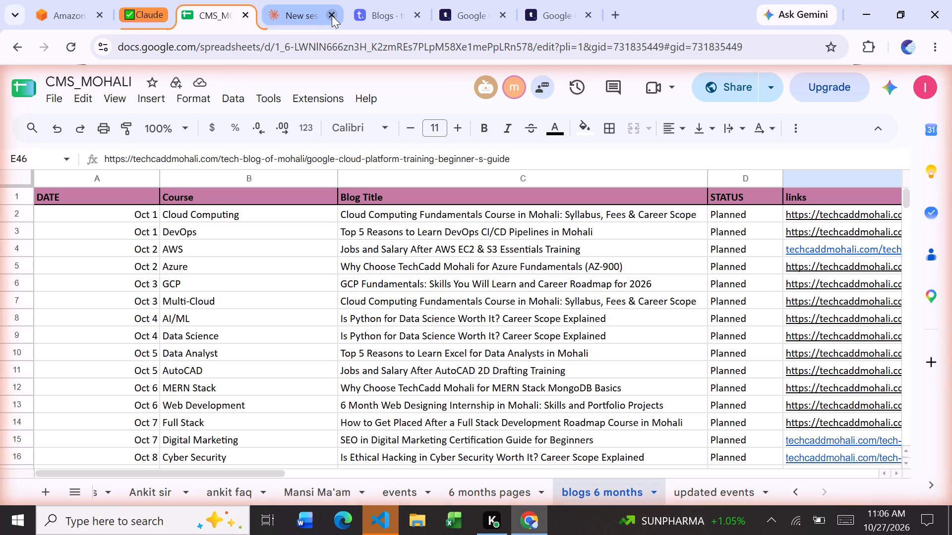
Open a new blank browser page alongside the CMS_MOHALI spreadsheet and blog pages.
click(609, 13)
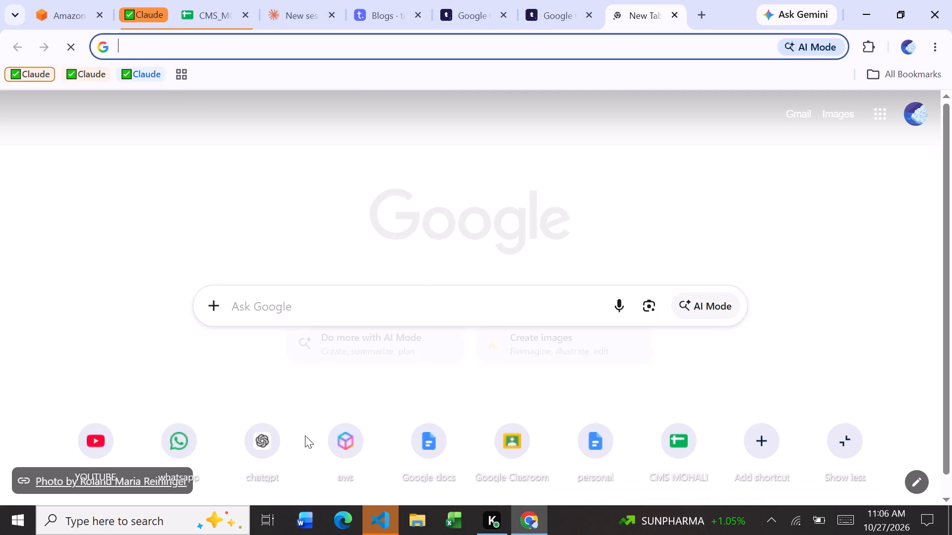